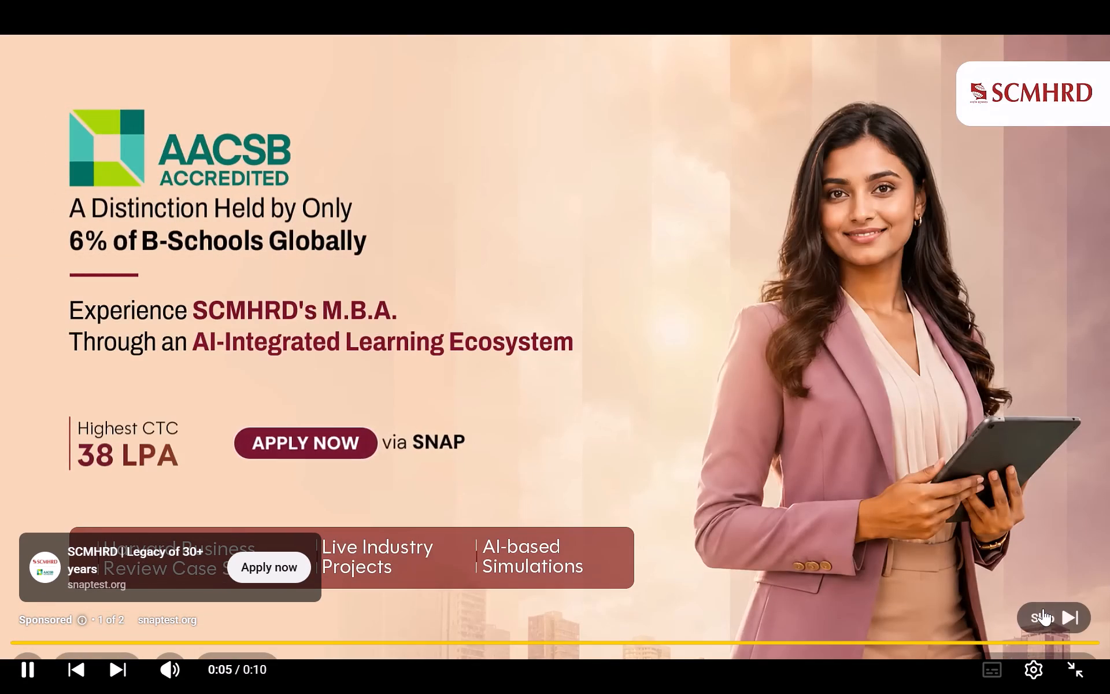
Skip the ad, pause the Numbers System Session 07 lecture video and exit full screen.
left_click(1043, 609)
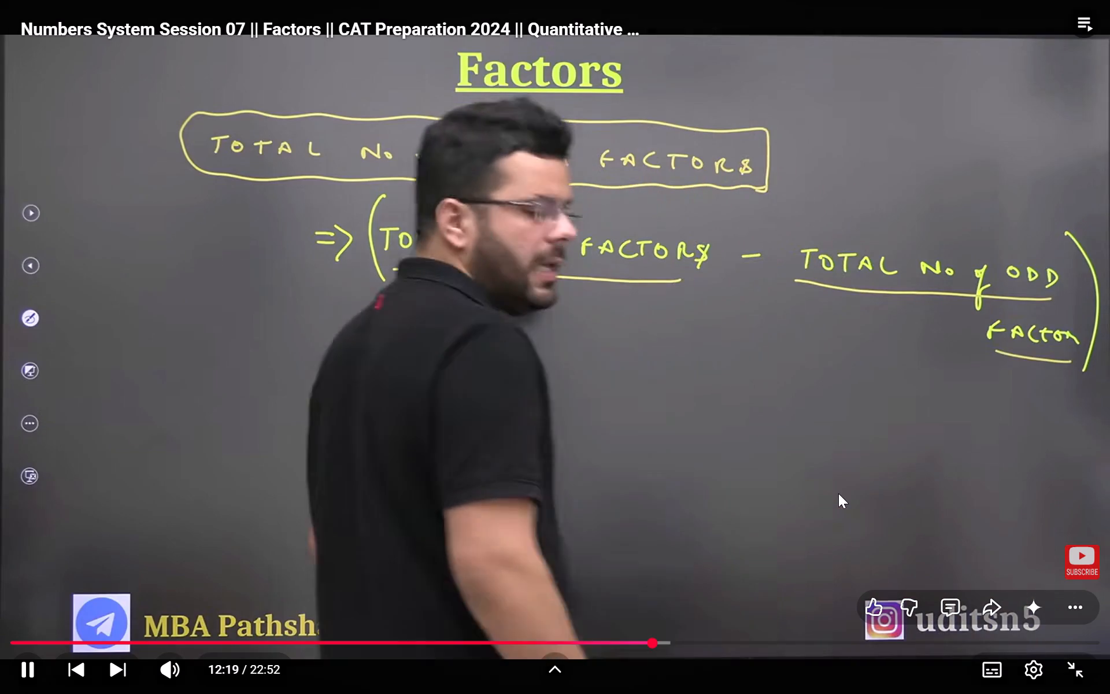
left_click(801, 317)
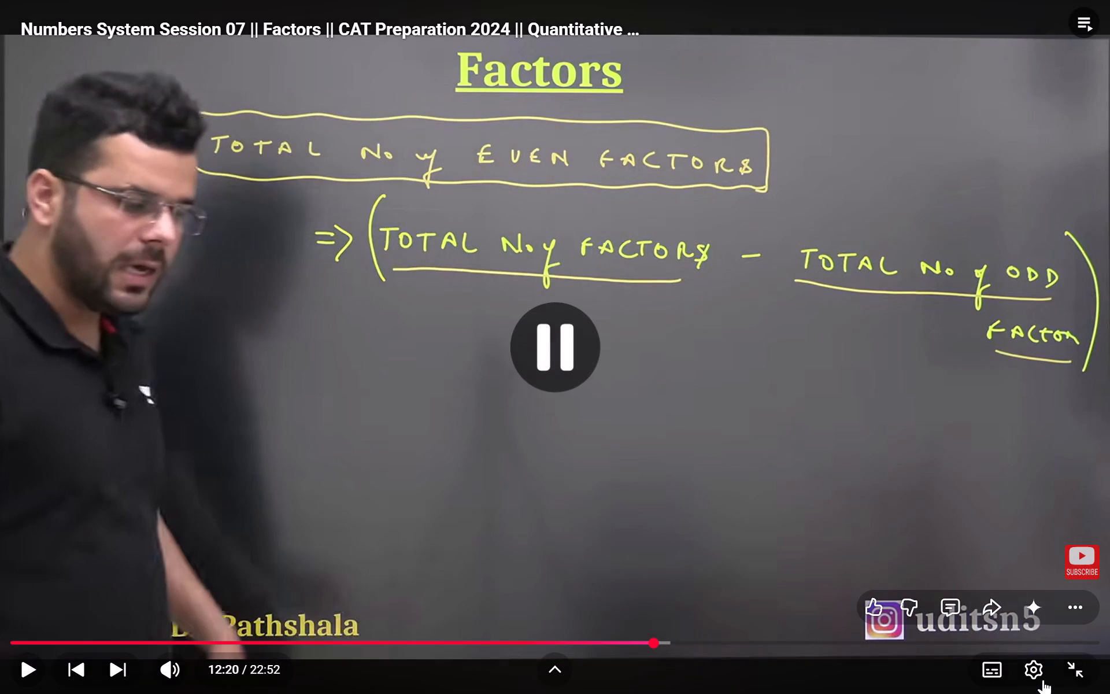
left_click(1080, 667)
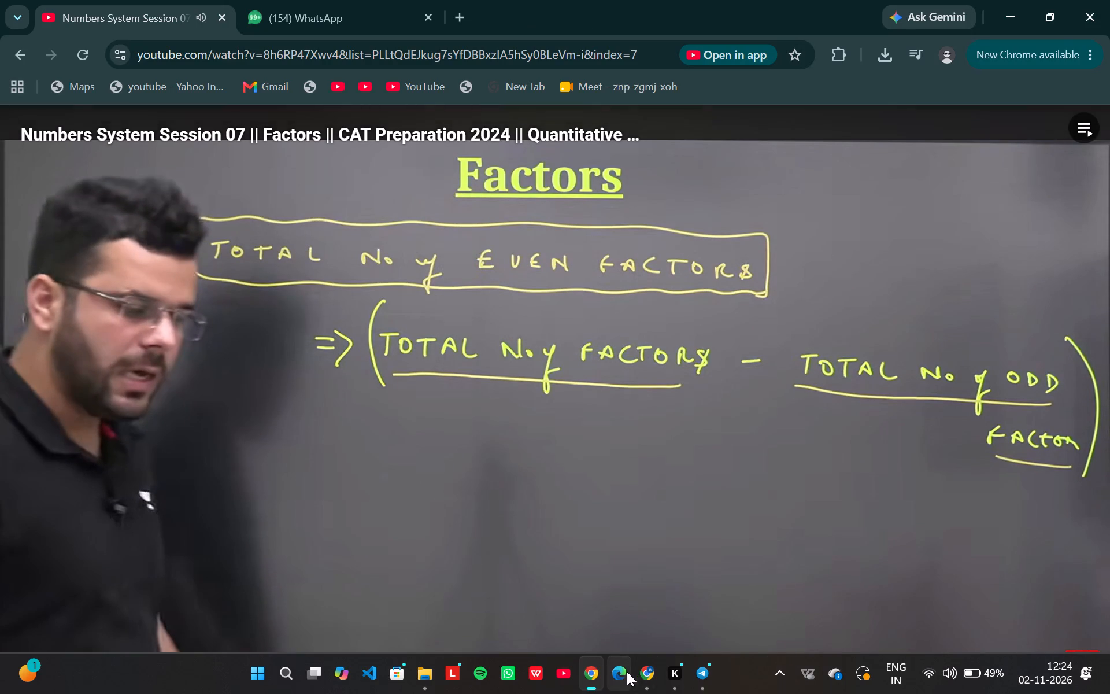
Switch to the SDMS page in the other Chrome window and go back from the crop disease detection project to the projects list.
left_click(642, 677)
left_click(513, 540)
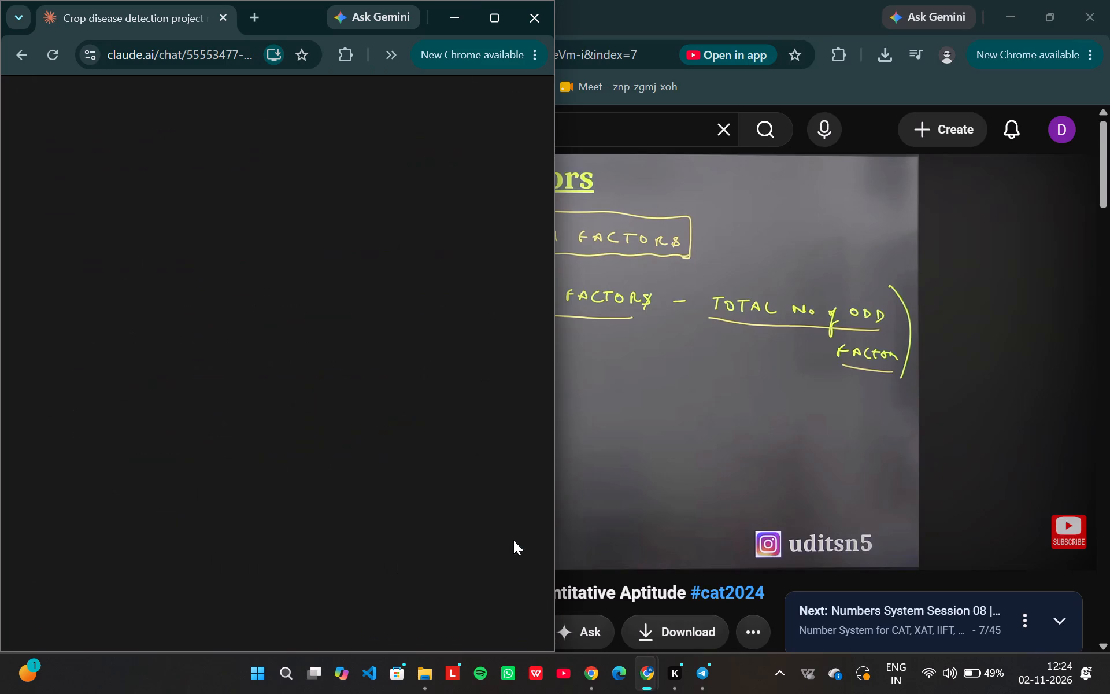
left_click(693, 546)
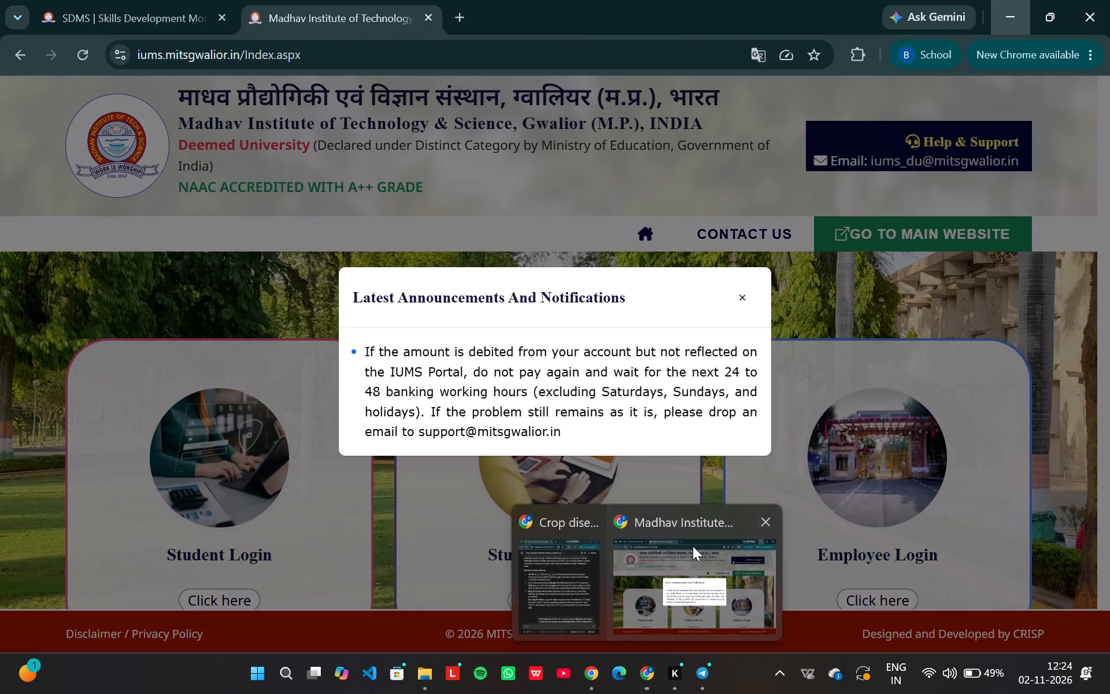
left_click(131, 0)
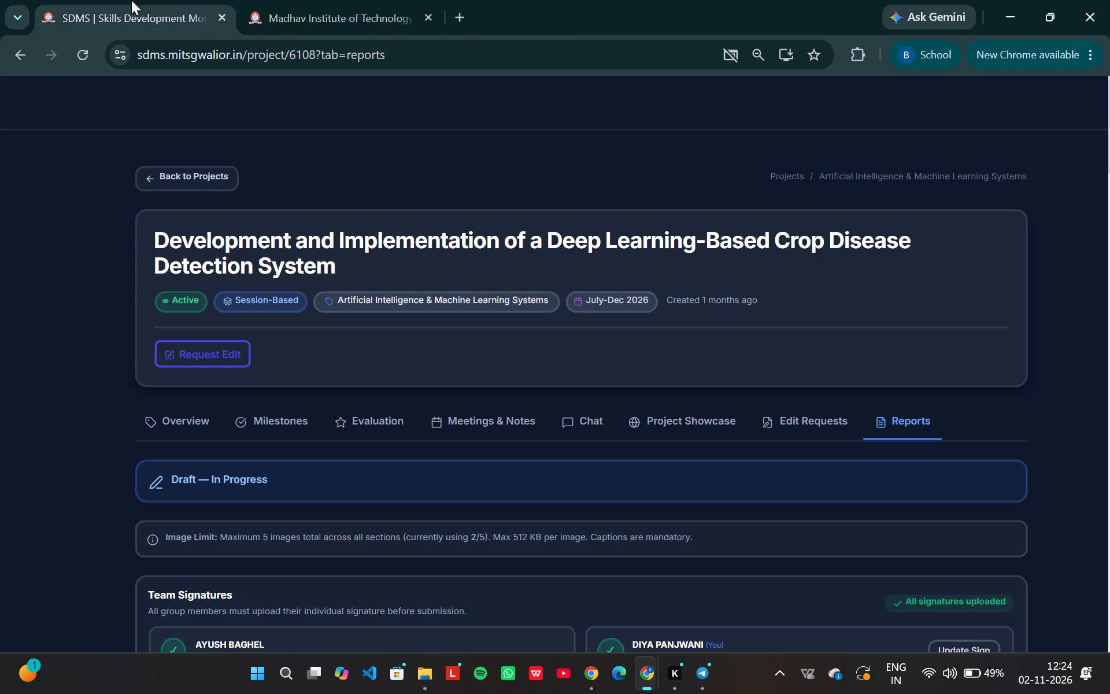
left_click(208, 181)
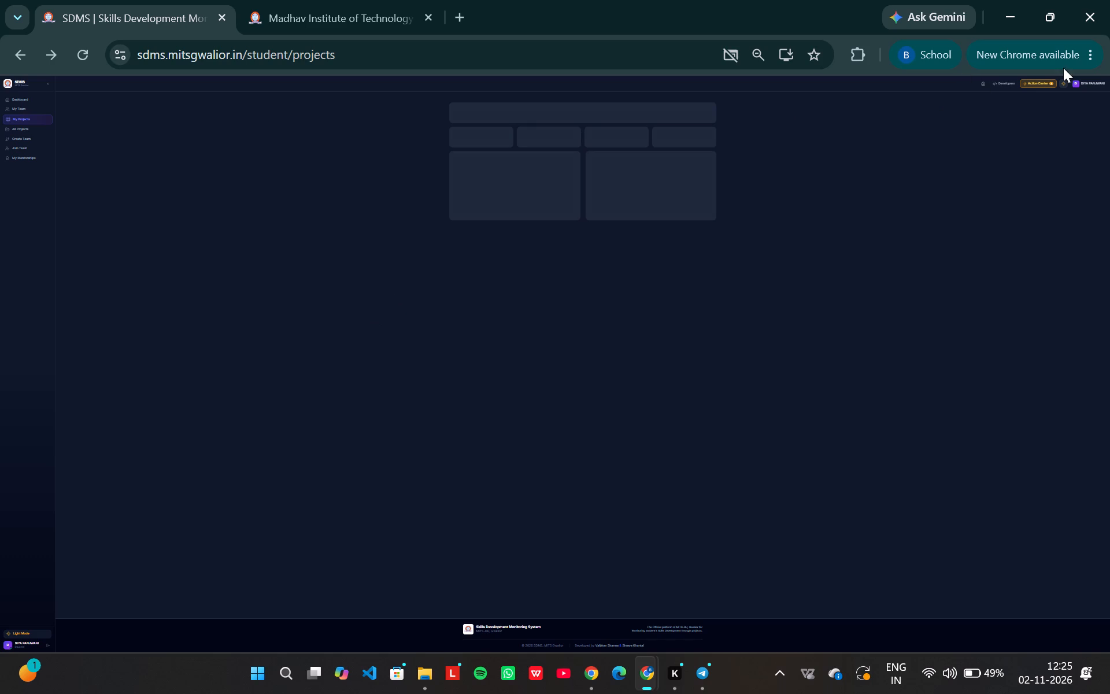
Set the SDMS page zoom to 100%.
left_click(1092, 64)
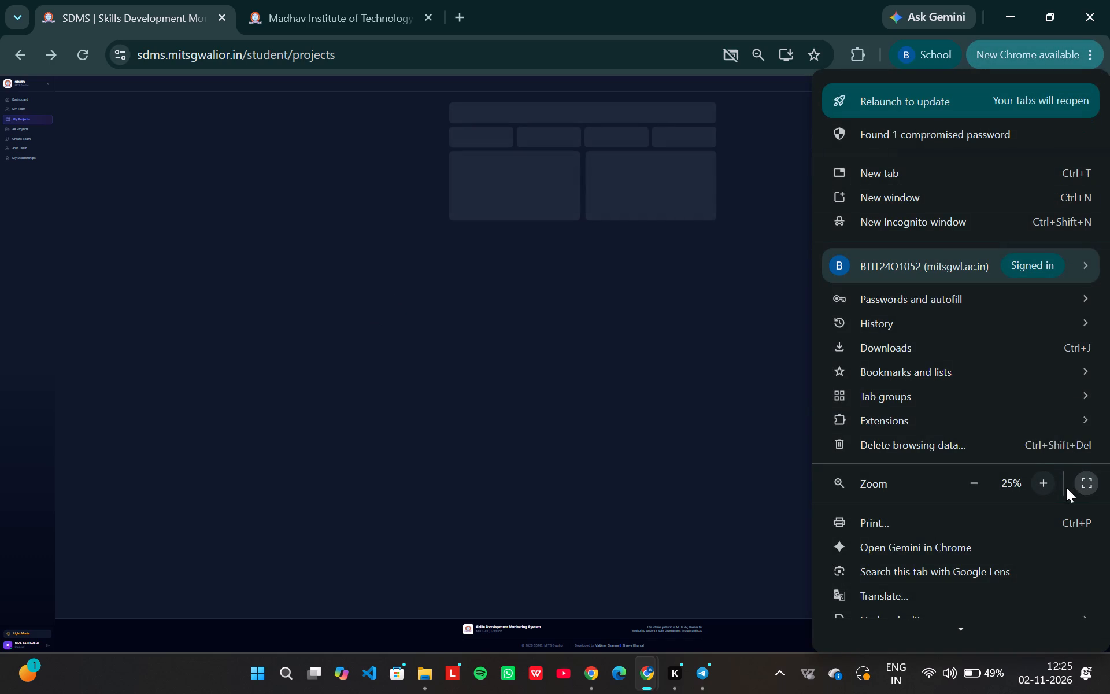
triple_click(1054, 485)
double_click(1054, 485)
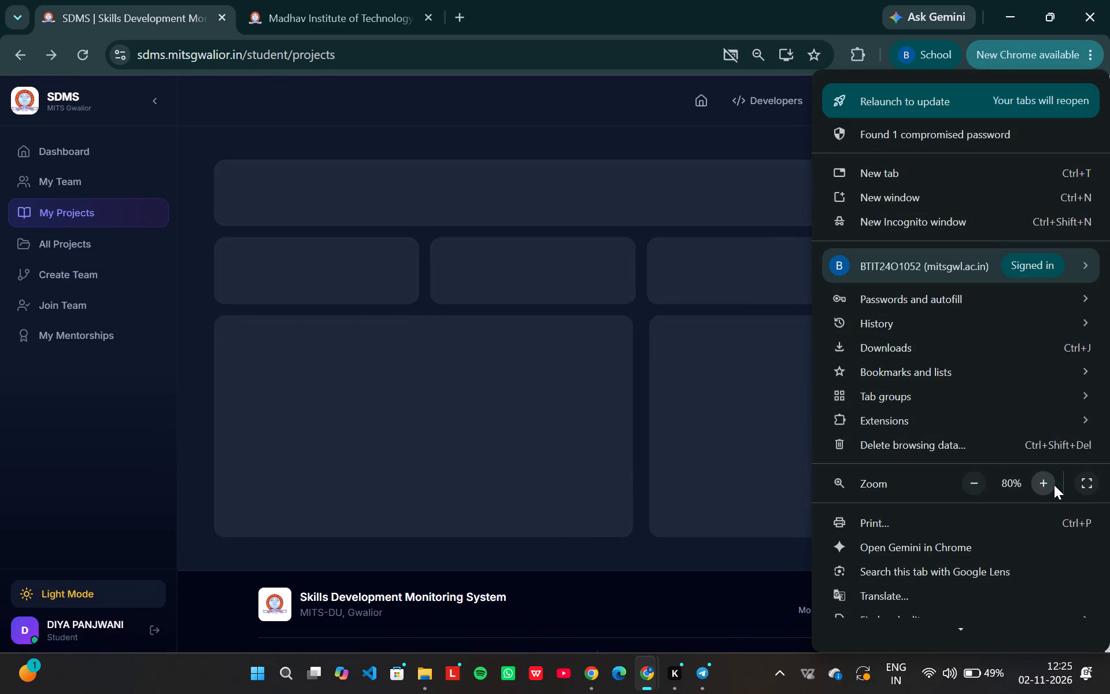
left_click(1054, 485)
left_click(1054, 485)
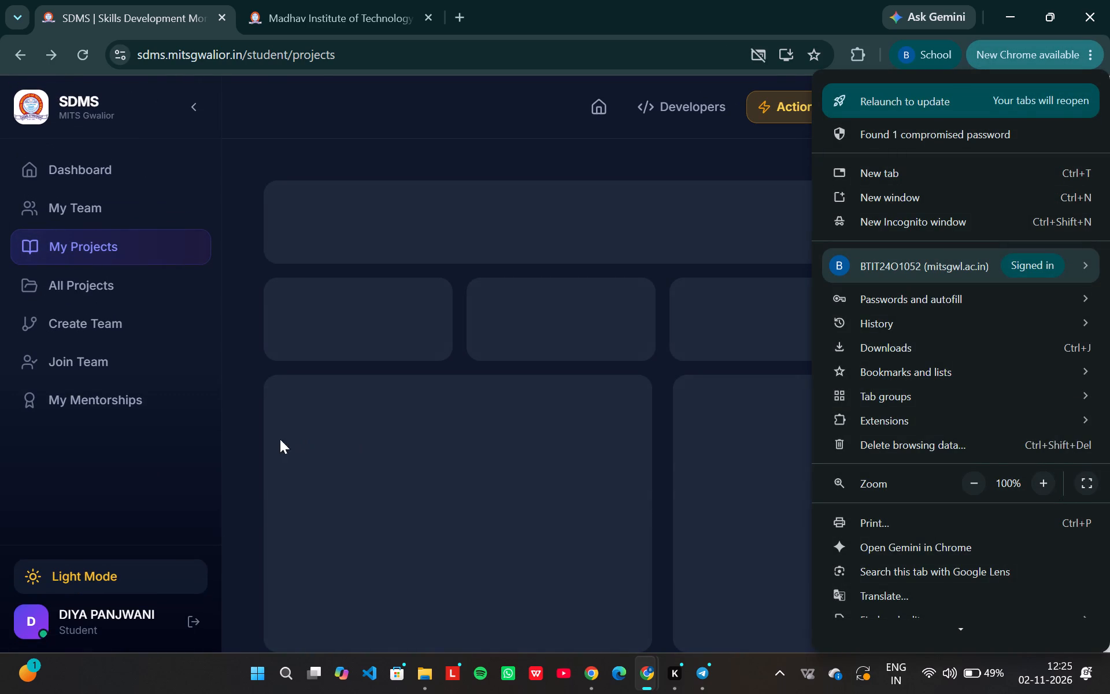
left_click(243, 432)
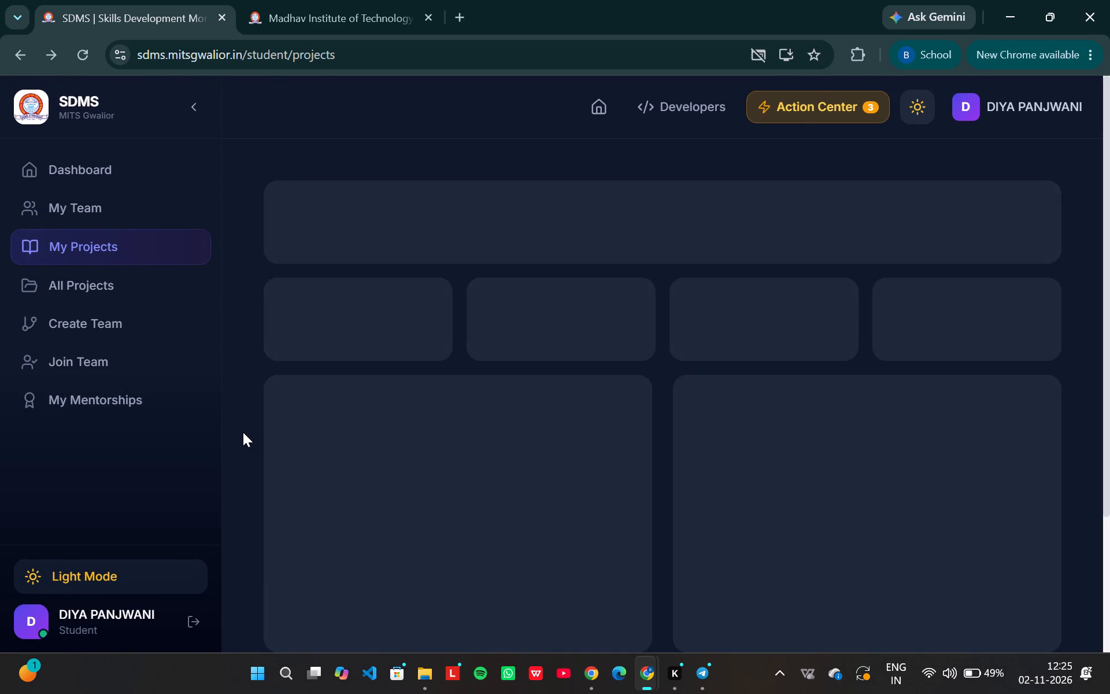
Open My Projects again in SDMS and reload the page.
left_click(167, 234)
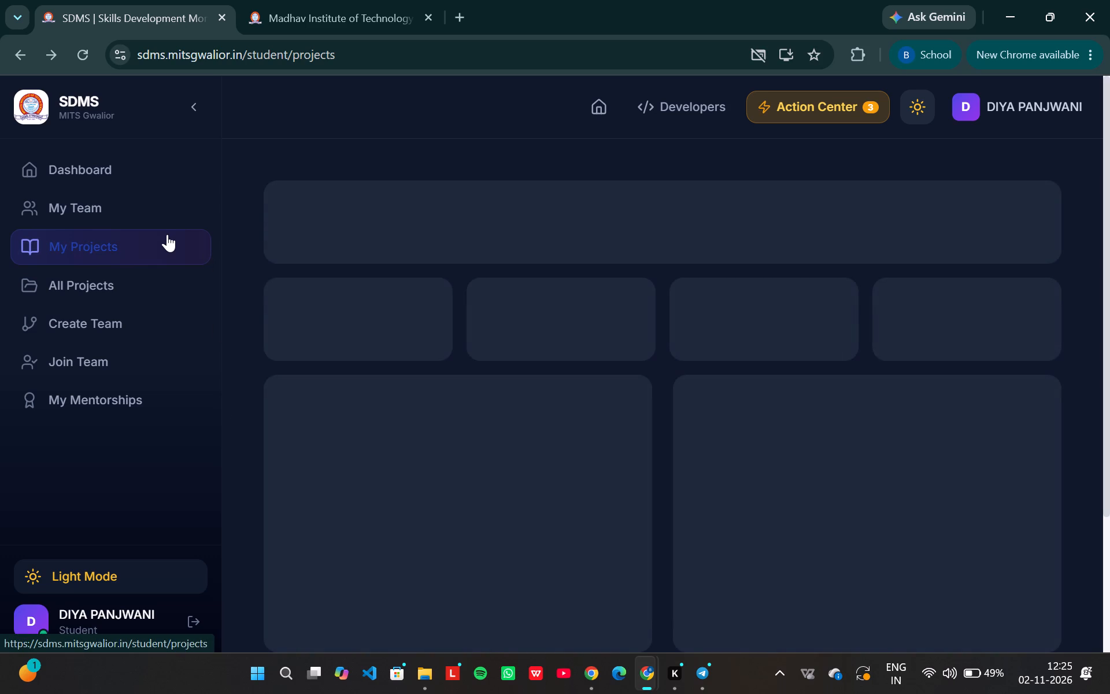
left_click(79, 53)
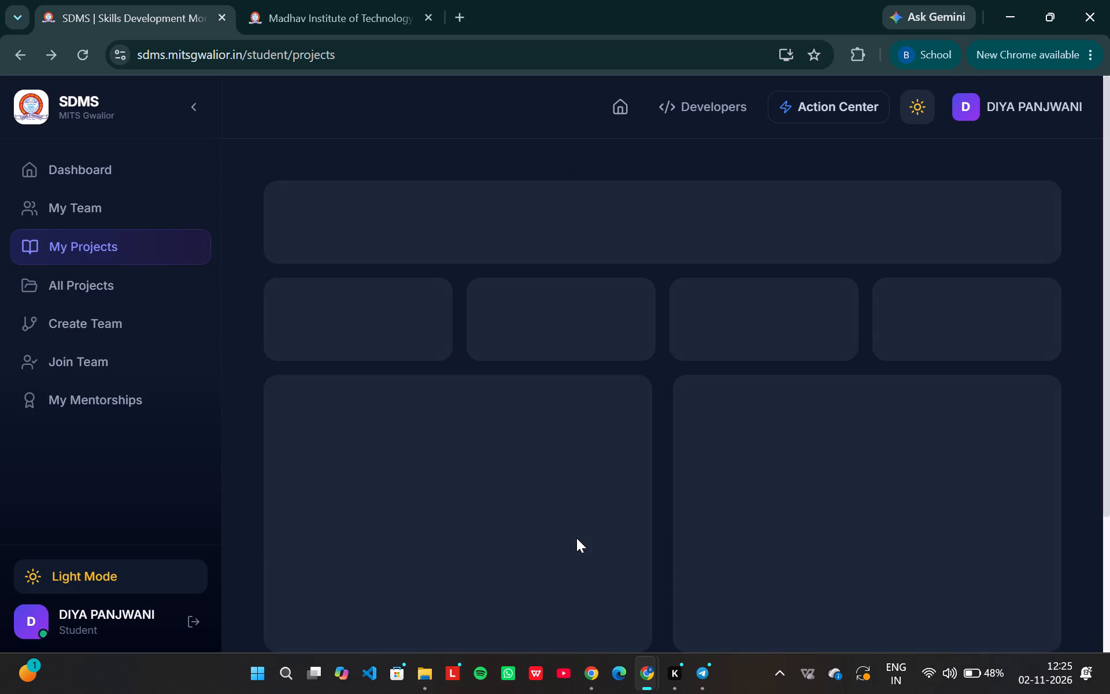
Switch back to the Chrome window with the Numbers System Session 07 lecture on YouTube.
left_click(601, 682)
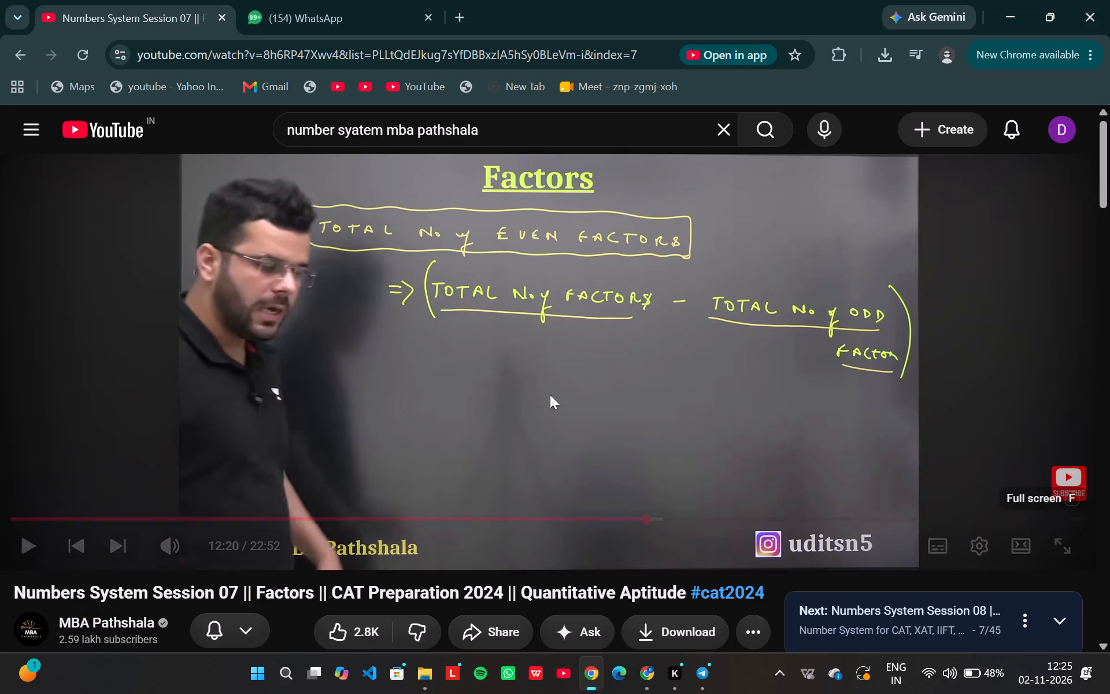
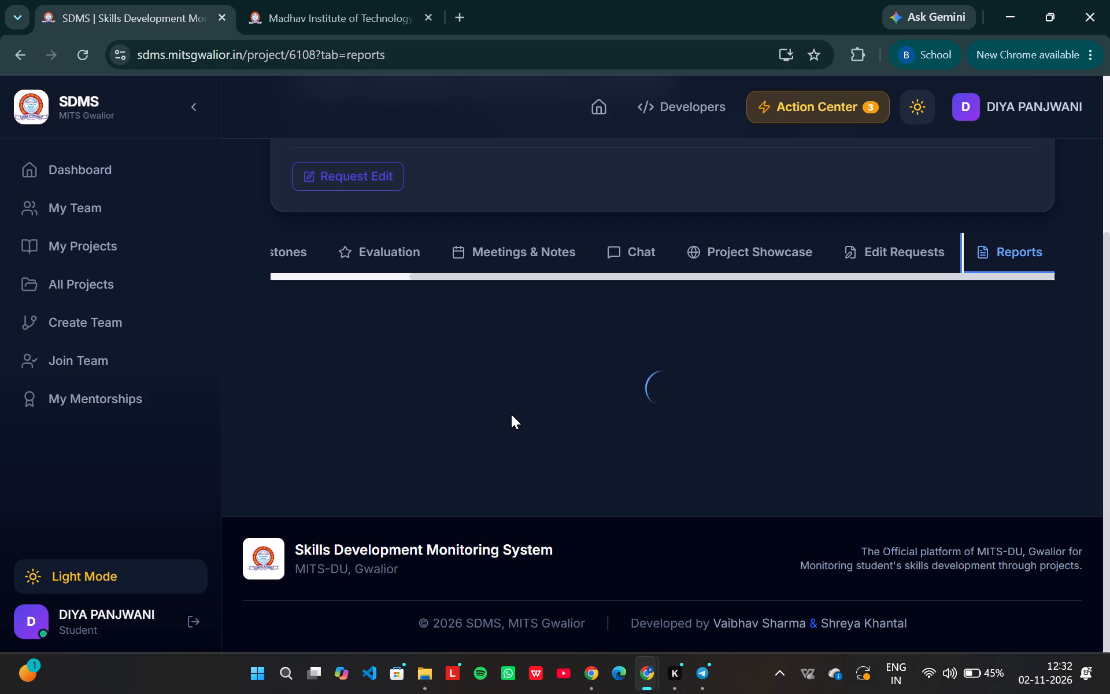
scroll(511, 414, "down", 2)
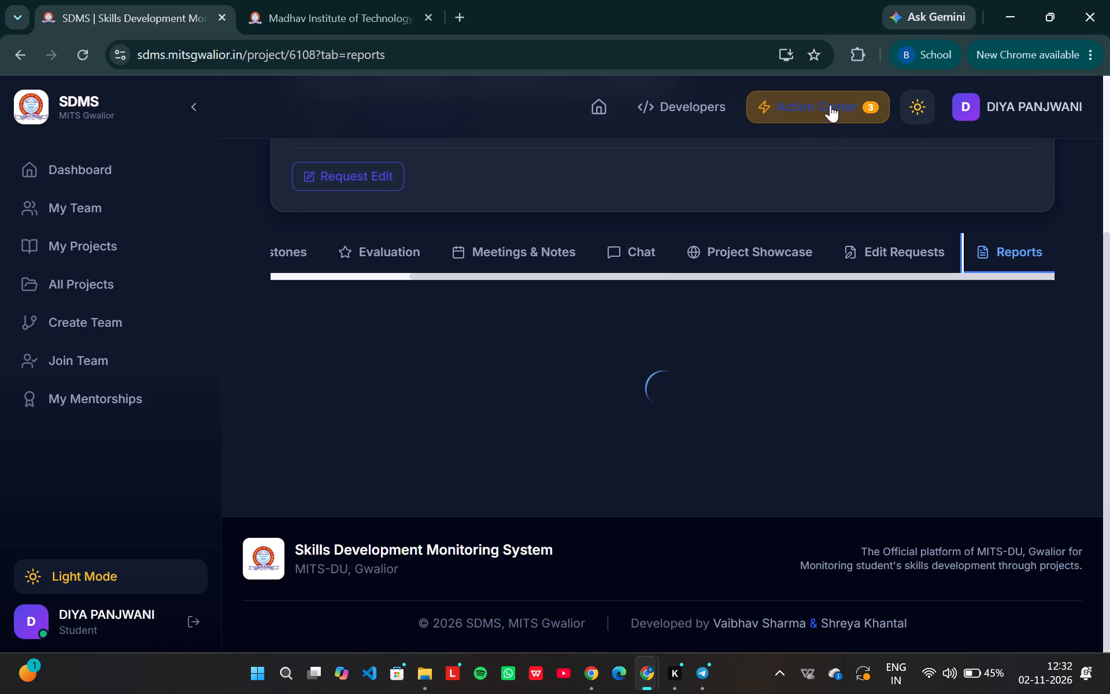
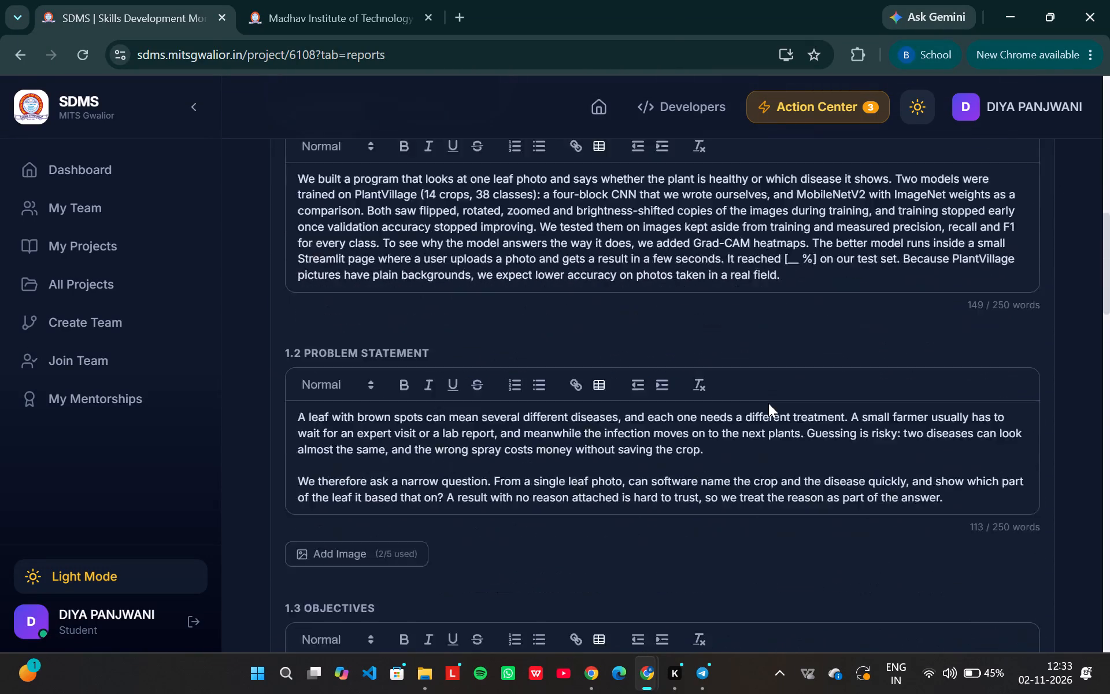
Look over the Project Overview section of the project report, from abstract to scope and feasibility, and collapse it.
scroll(768, 403, "down", 4)
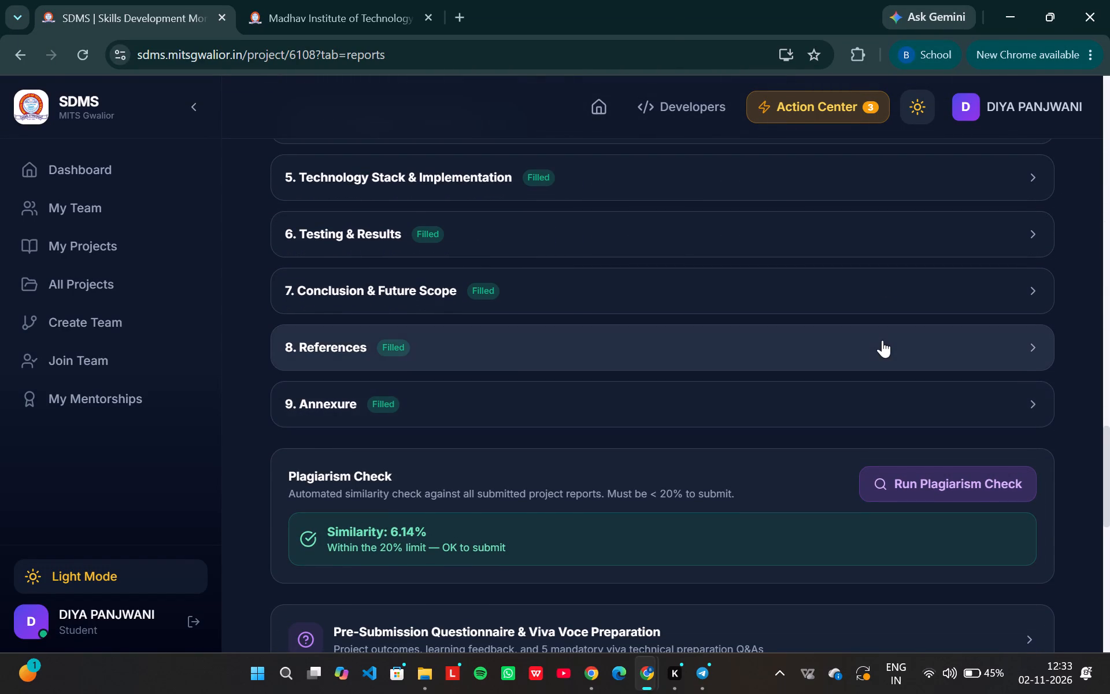
scroll(882, 340, "up", 7)
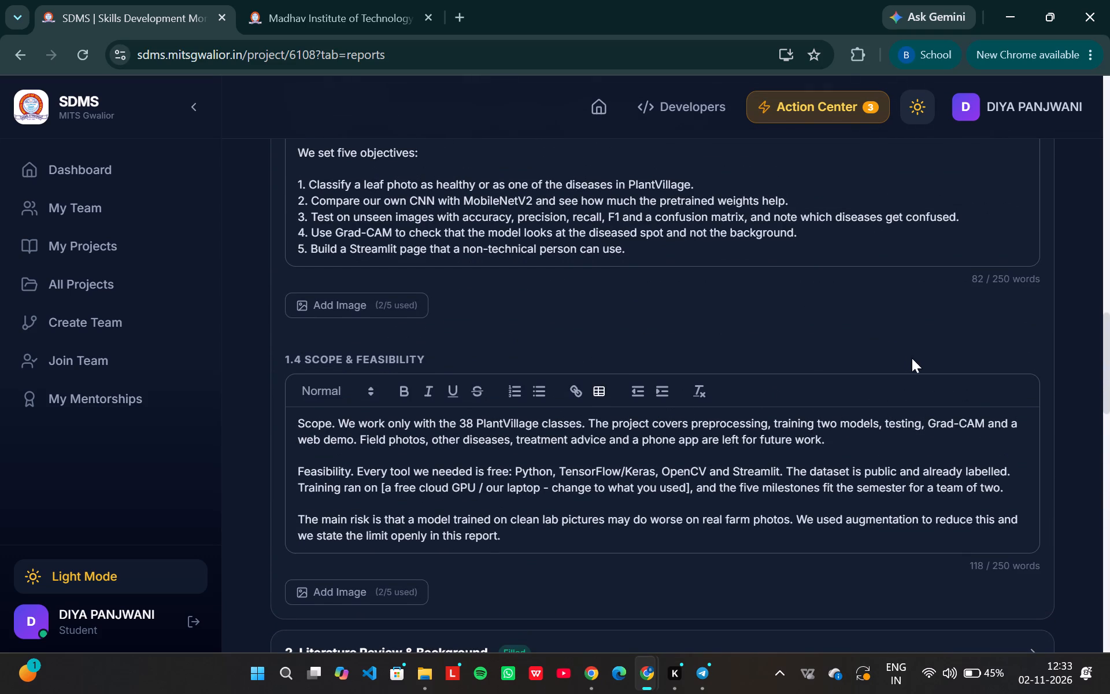
scroll(913, 358, "up", 8)
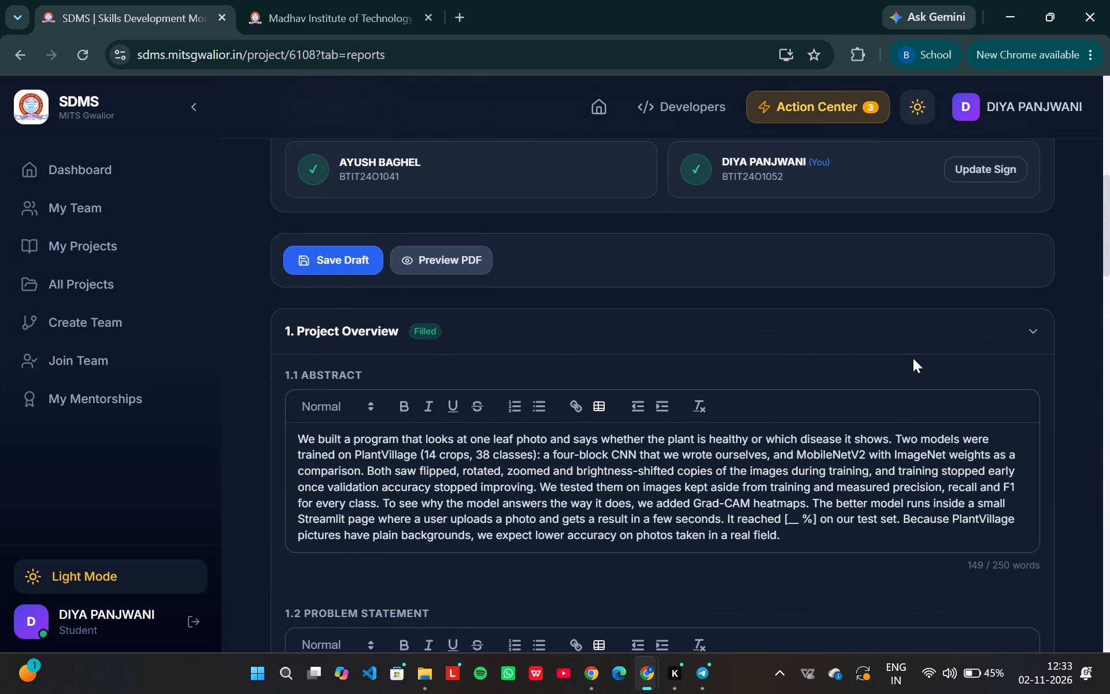
left_click(1016, 330)
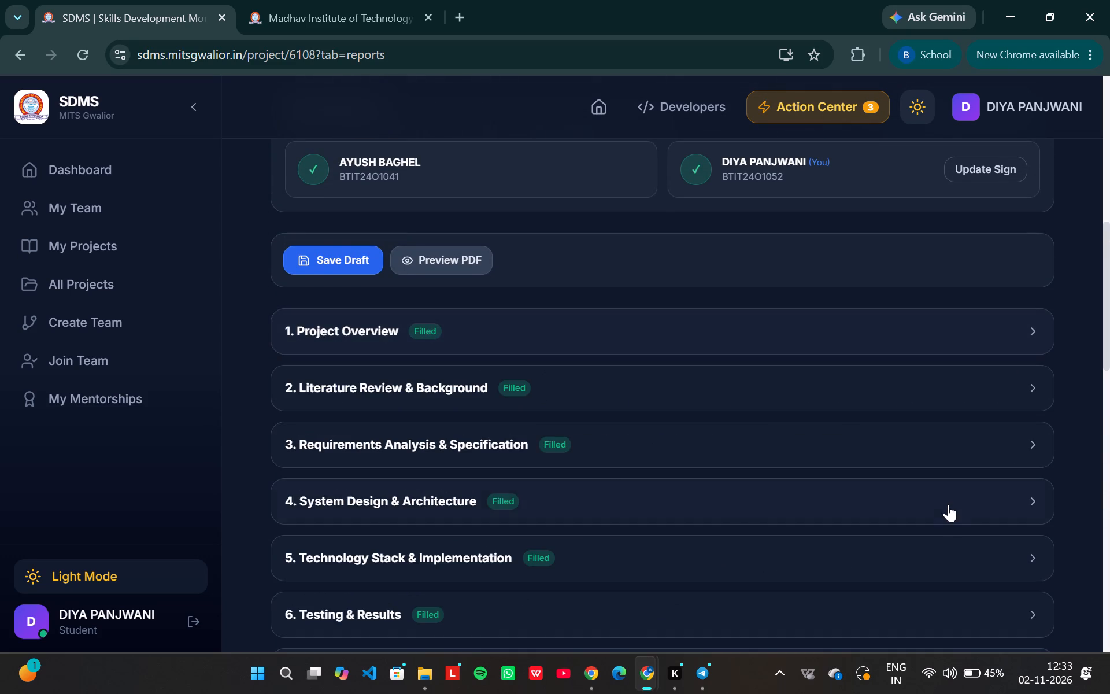
Run the automated plagiarism check on the project report.
scroll(948, 504, "down", 5)
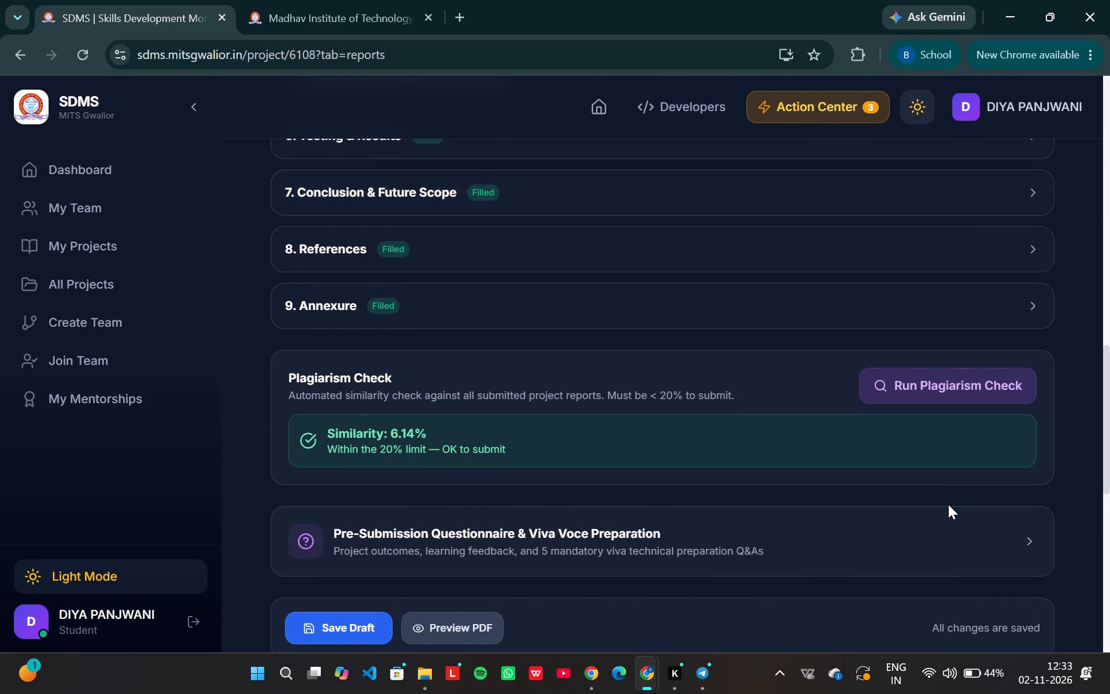
left_click(967, 379)
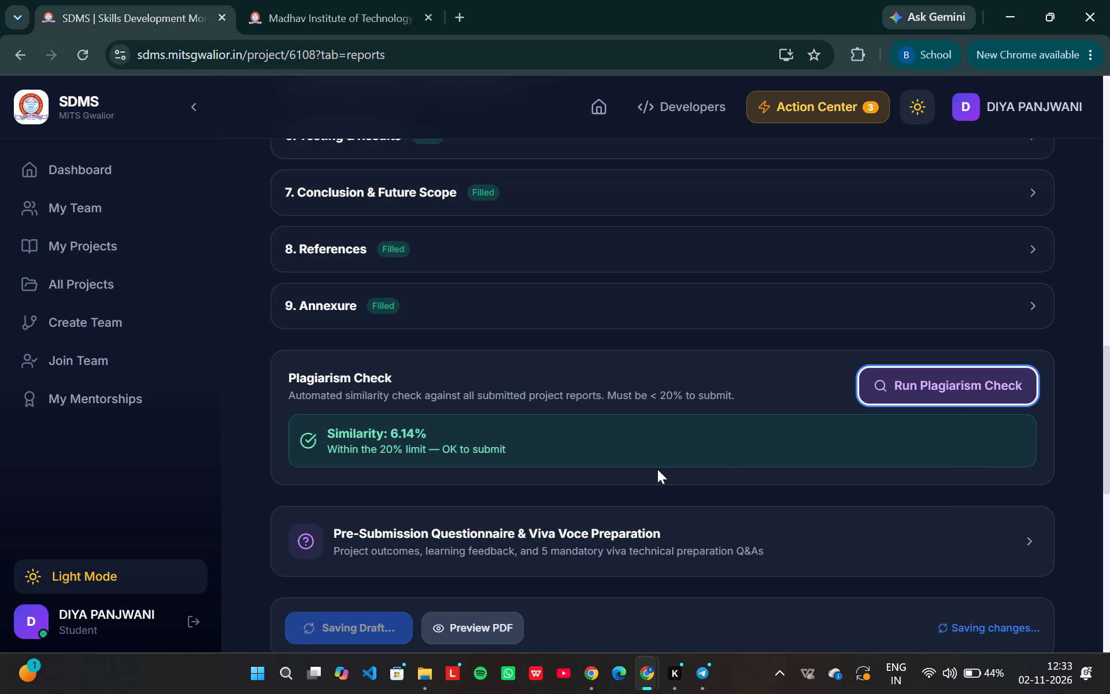
scroll(657, 469, "down", 2)
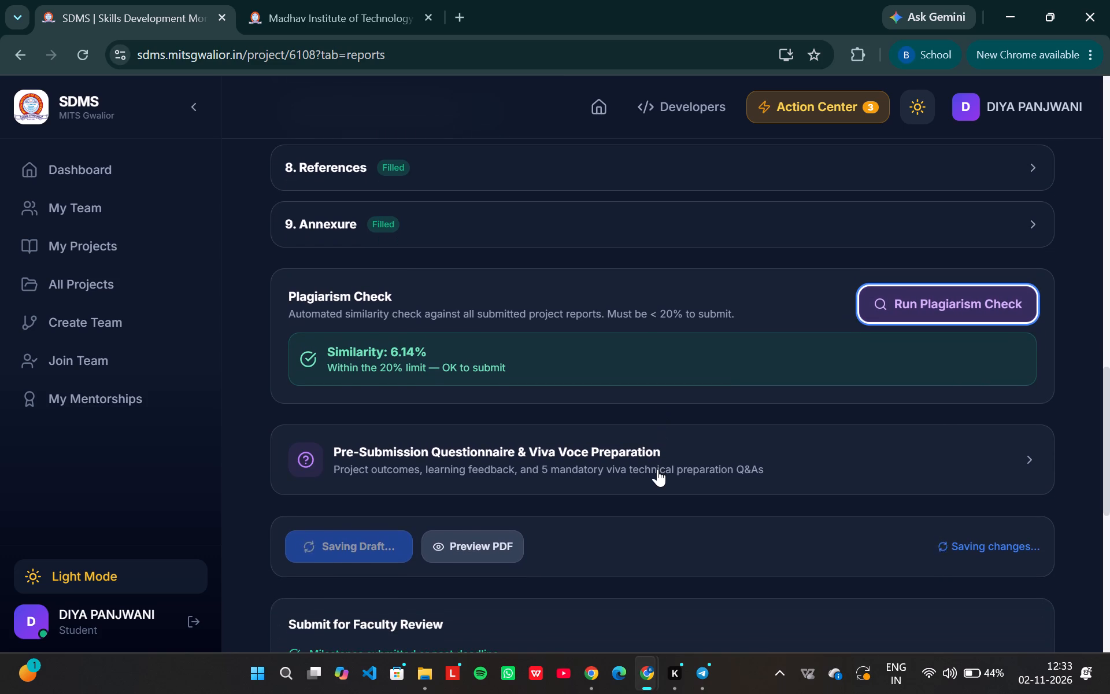
Expand the Pre-Submission Questionnaire & Viva Voce Preparation section and review its project outcomes, feedback ratings and the answers to the viva questions.
scroll(657, 469, "down", 1)
scroll(713, 424, "down", 2)
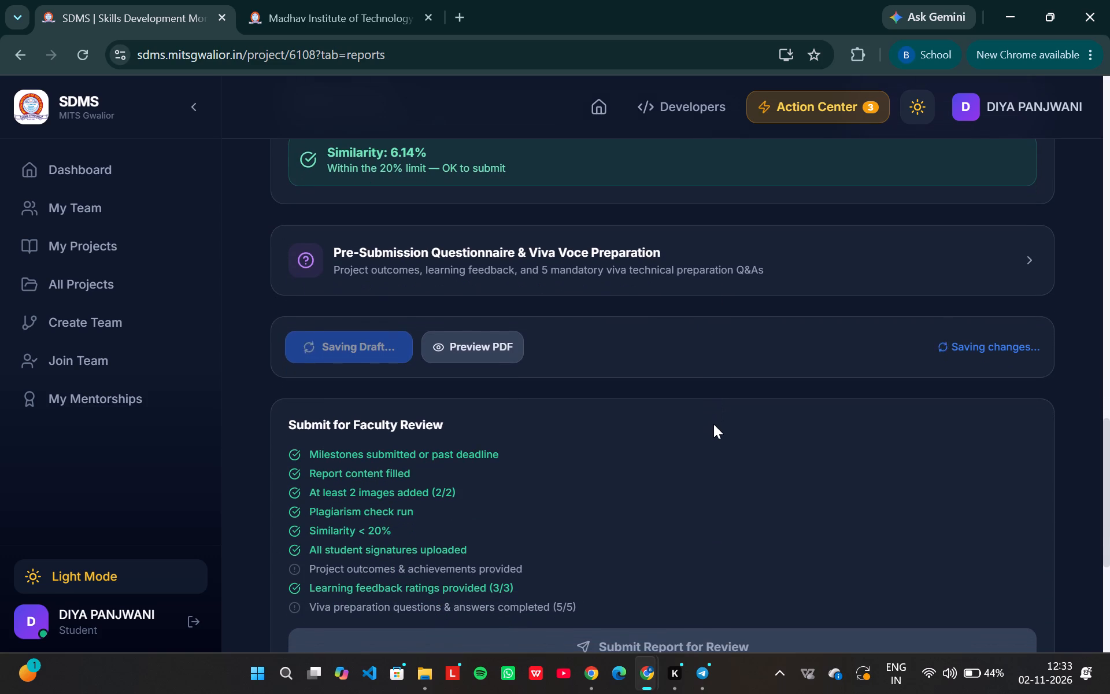
left_click(781, 260)
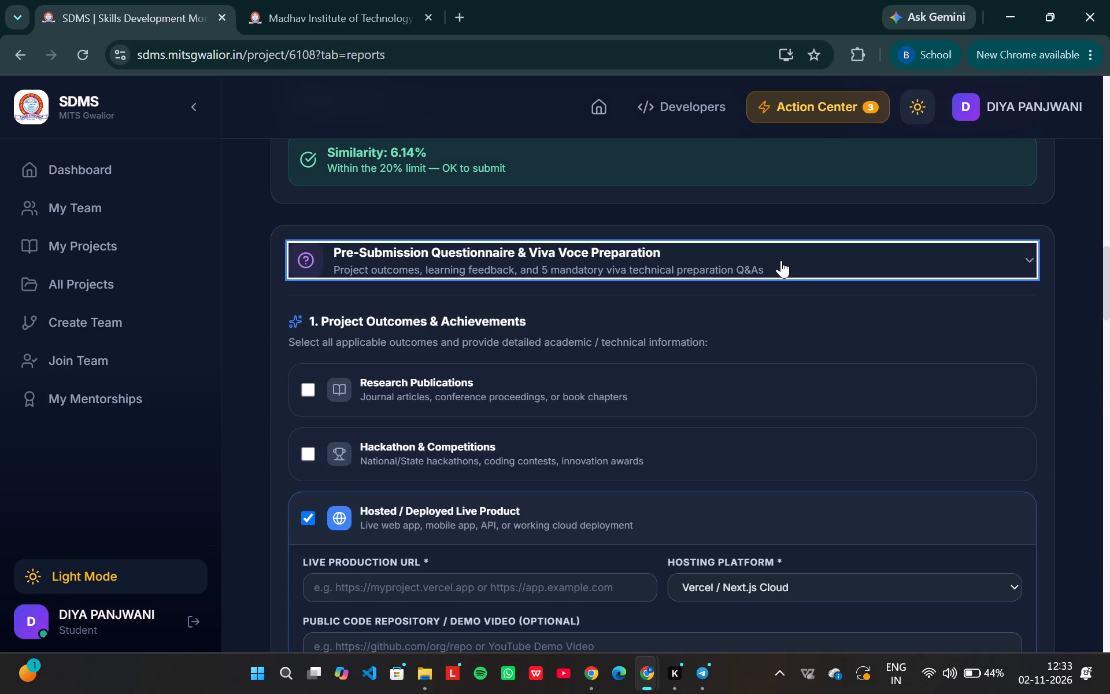
scroll(706, 433, "down", 3)
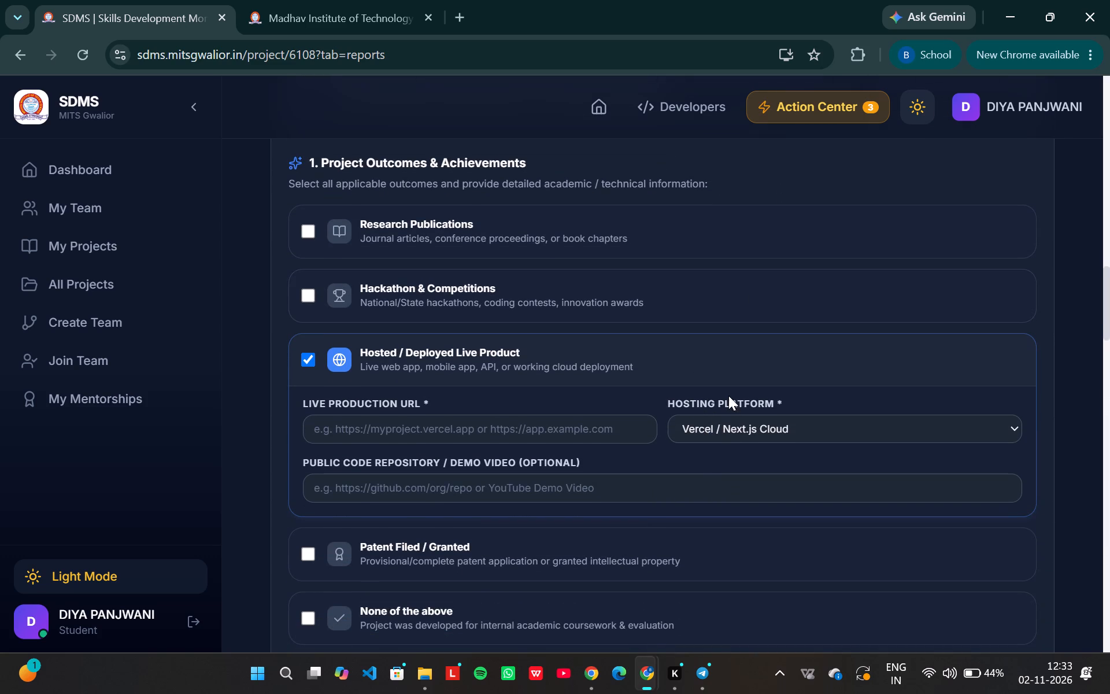
scroll(728, 396, "down", 4)
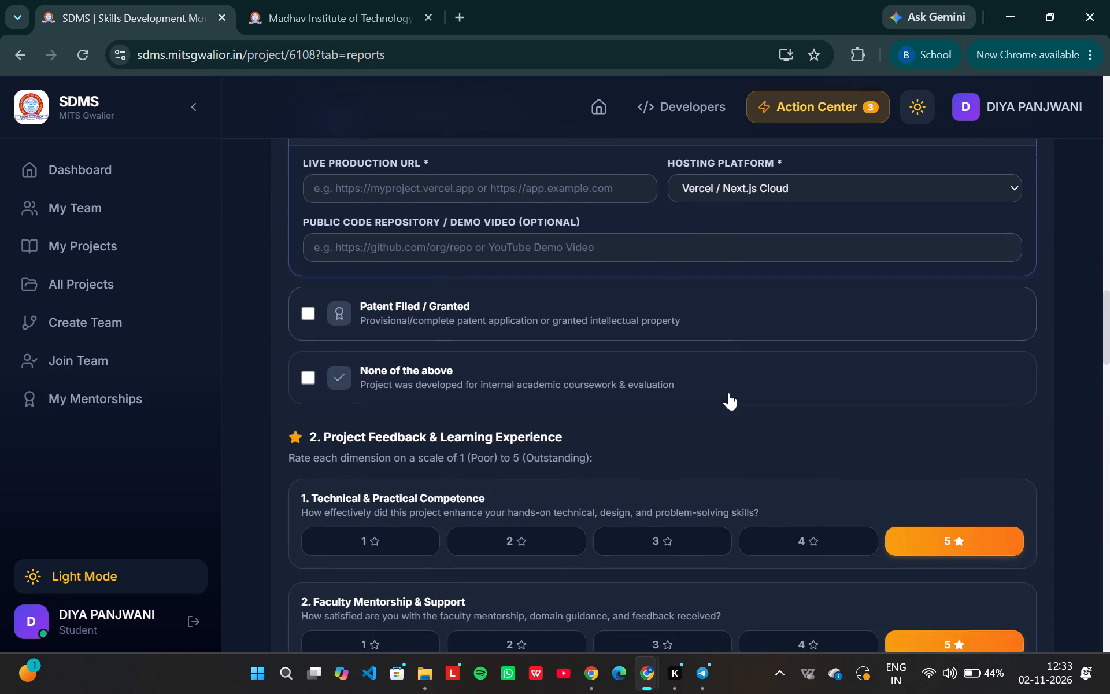
scroll(728, 393, "down", 9)
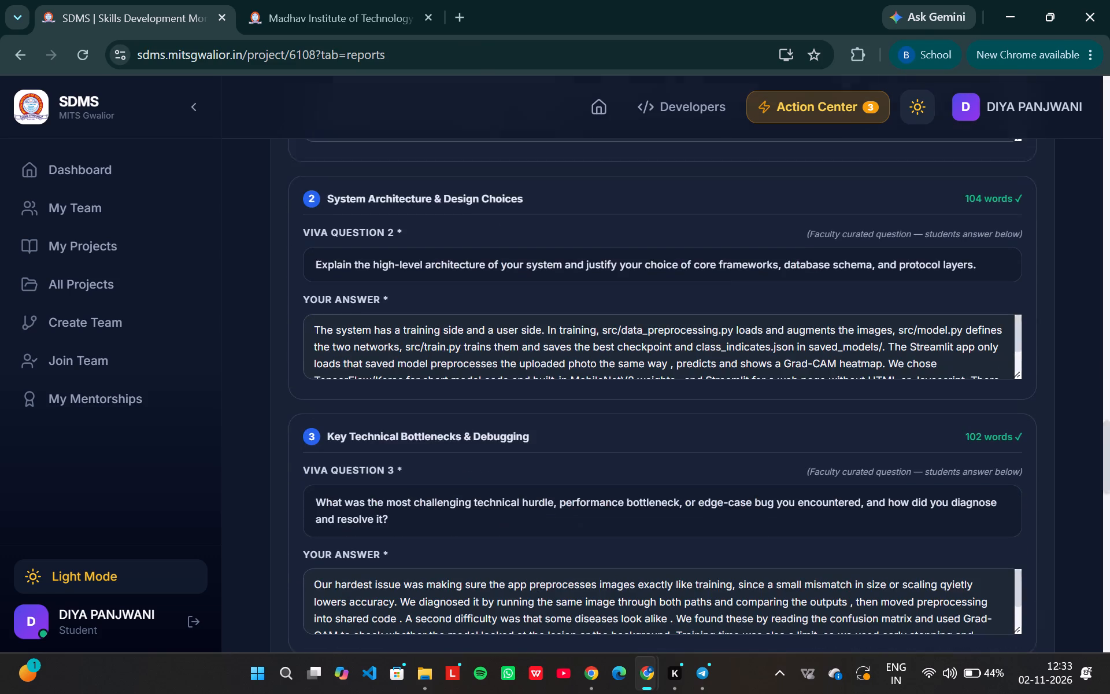
scroll(728, 393, "down", 2)
scroll(728, 393, "up", 2)
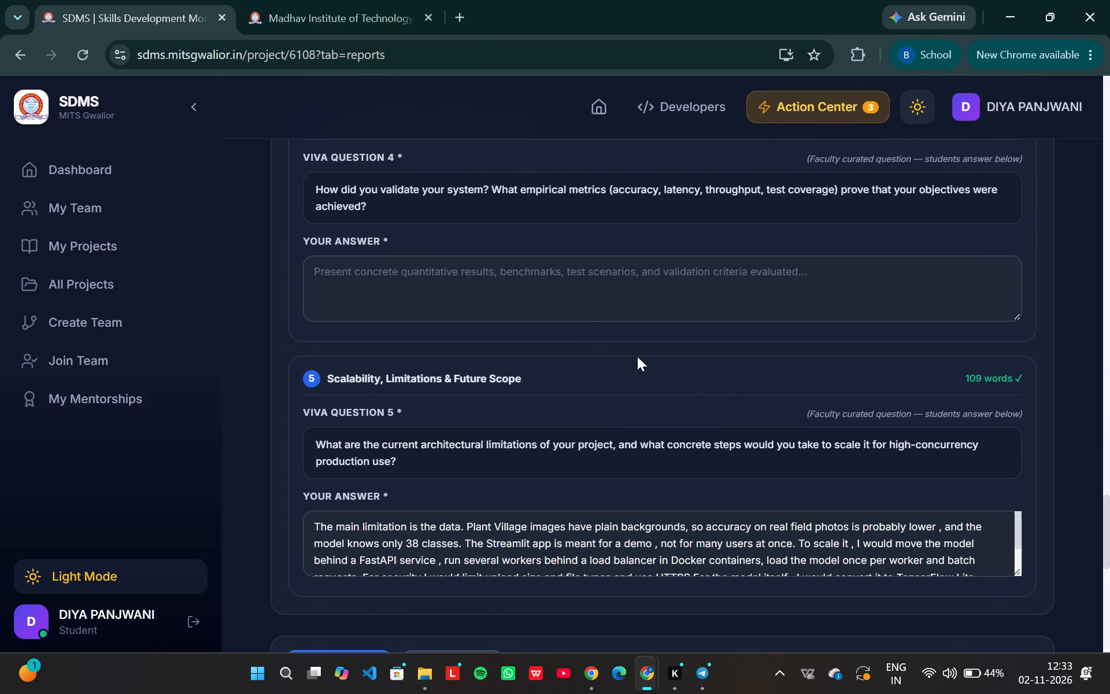
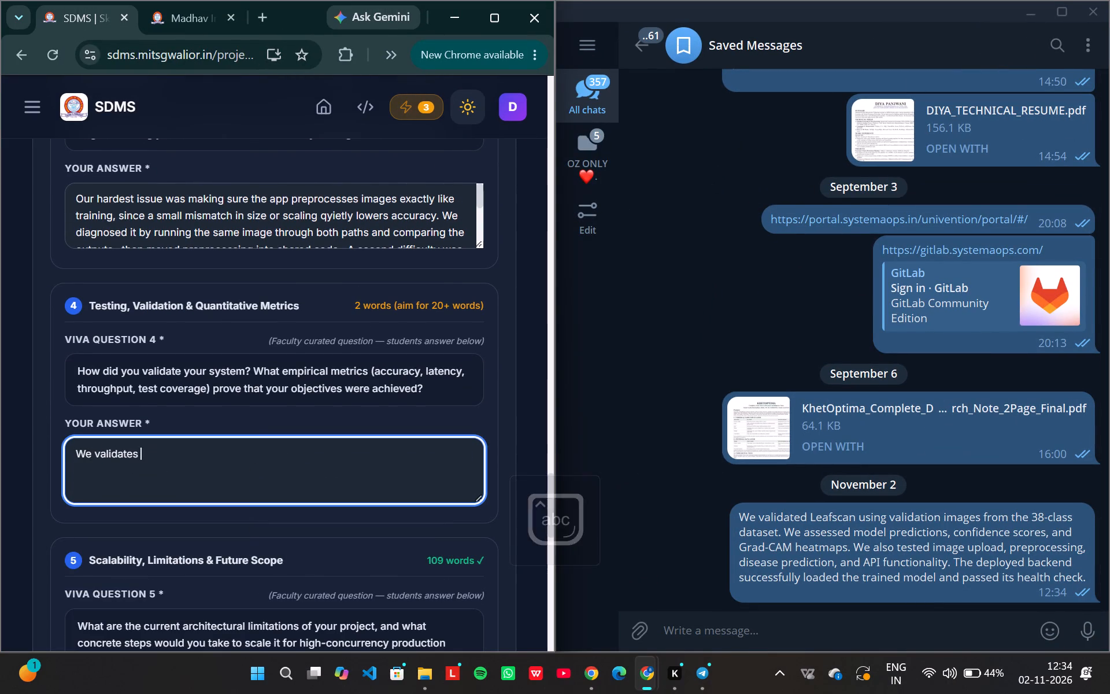
Continue the Viva Question 4 answer after "We validates" with "Leafscan using validation images from the 38", following the saved Telegram message.
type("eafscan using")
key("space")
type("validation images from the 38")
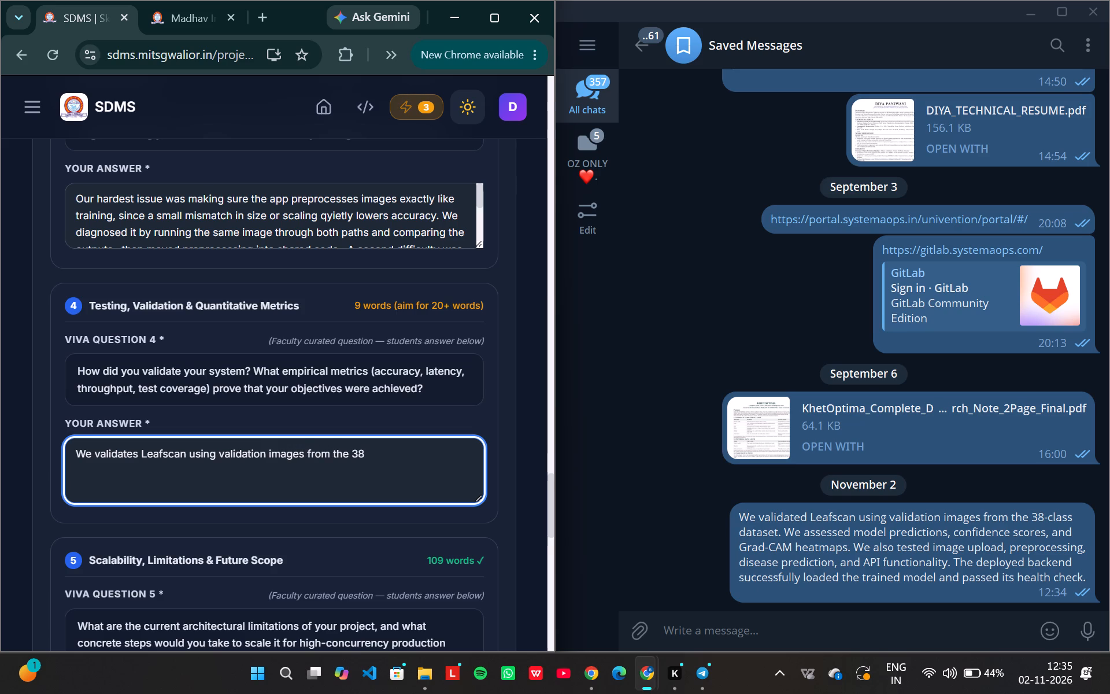
Complete the opening sentence of the viva question 4 answer with "-class dataset." after "validation images from the 38".
type("-classes")
key("BackSpace")
key("BackSpace")
key("space")
type("dataset")
type(".")
key("space")
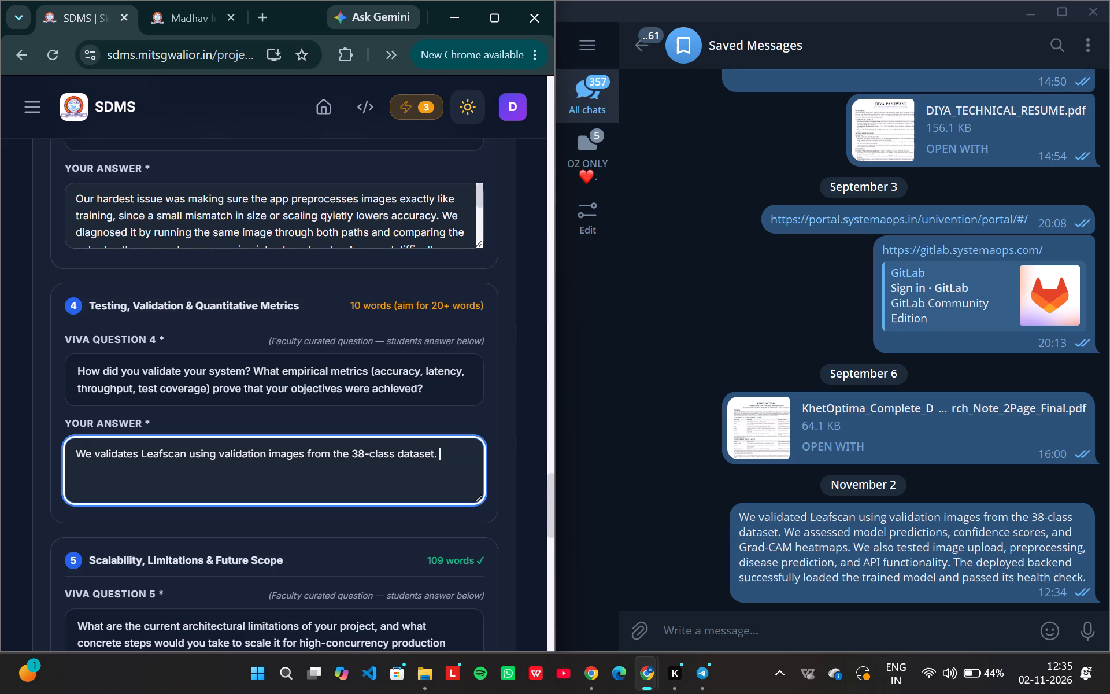
Add the sentence "We assessed model predictions, confidence scores , and Grad-CAM heatmaps." to the viva question 4 answer.
key("w")
type("e assese")
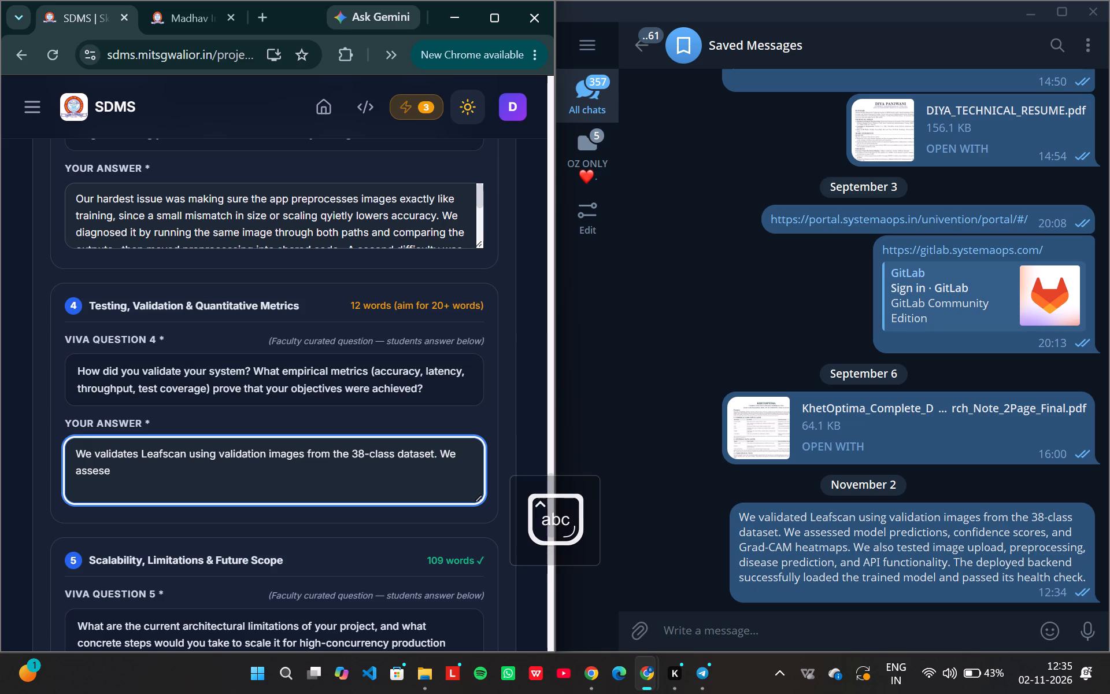
key("BackSpace")
type("sed")
key("space")
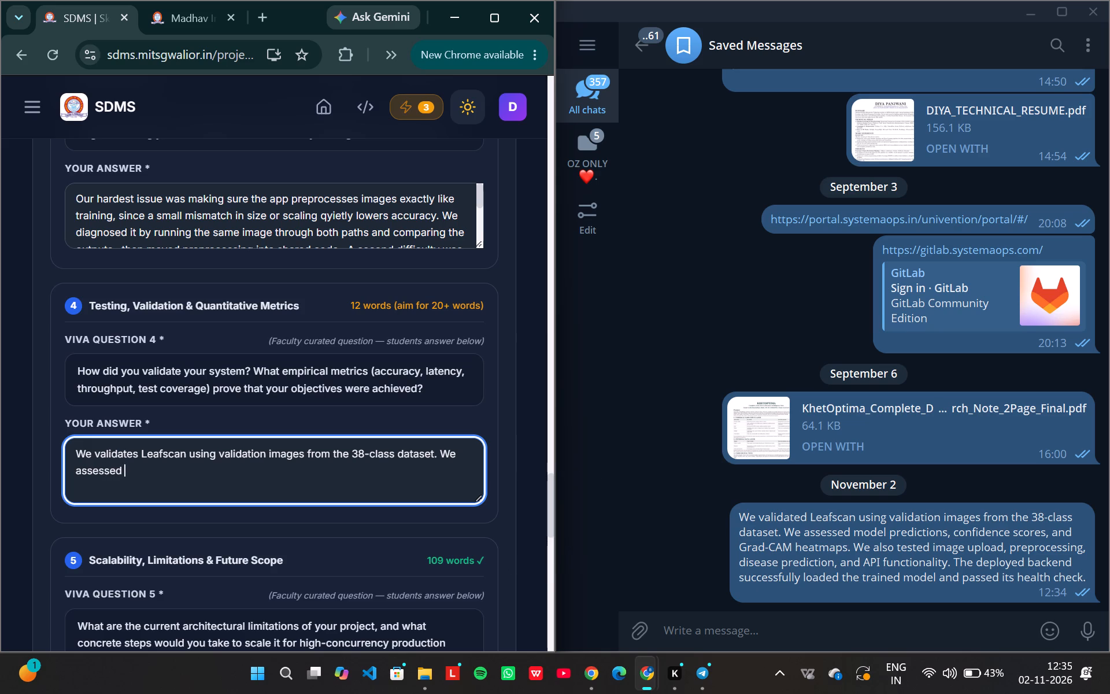
type("model predictions")
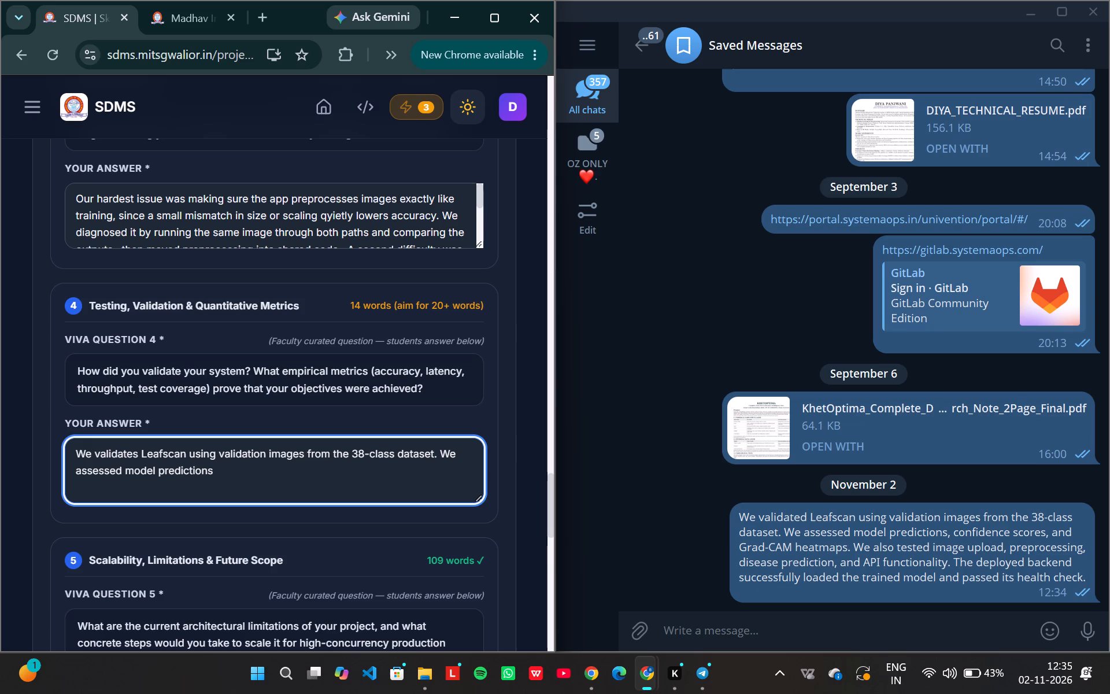
type(", confidence")
key("space")
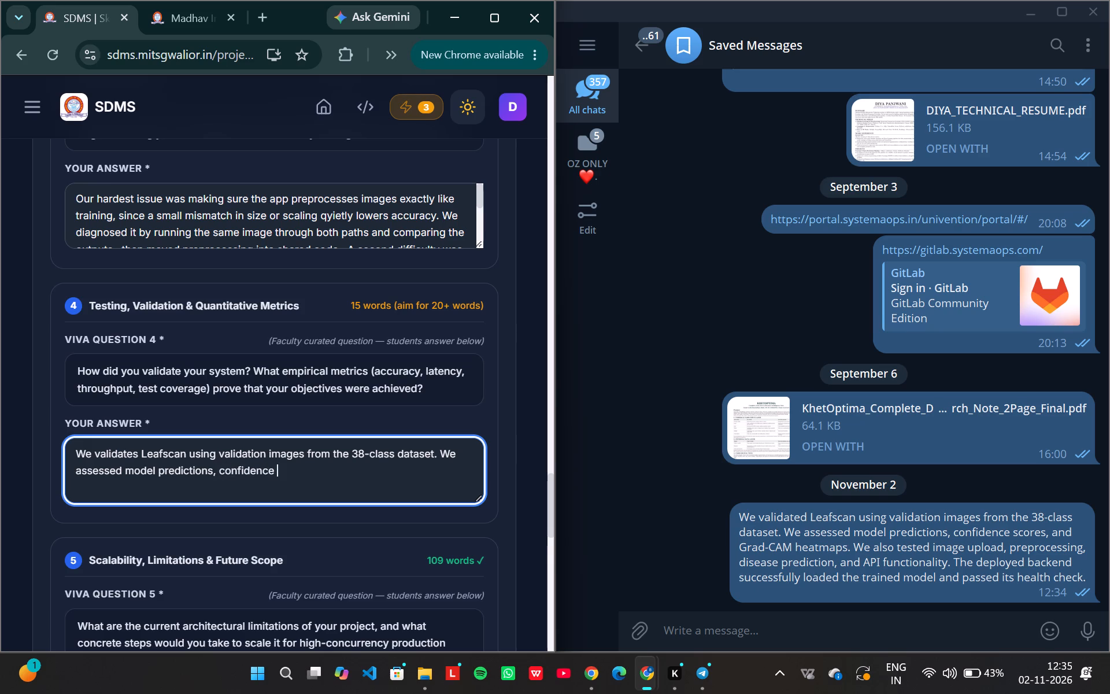
type("scores , and")
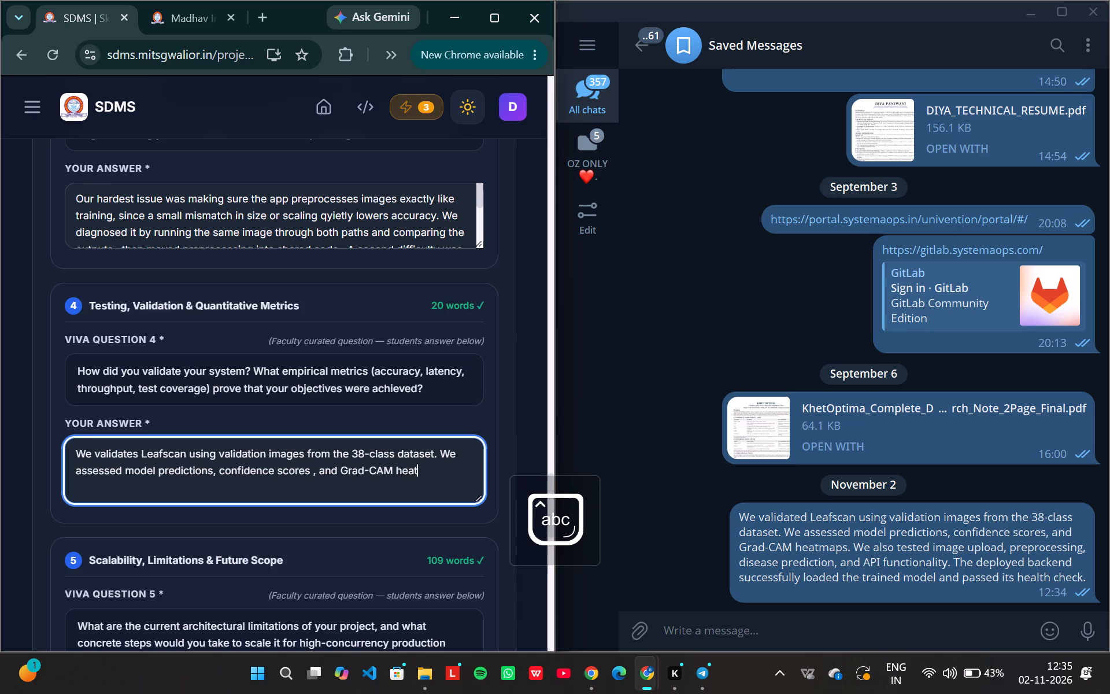
type(".")
key("space")
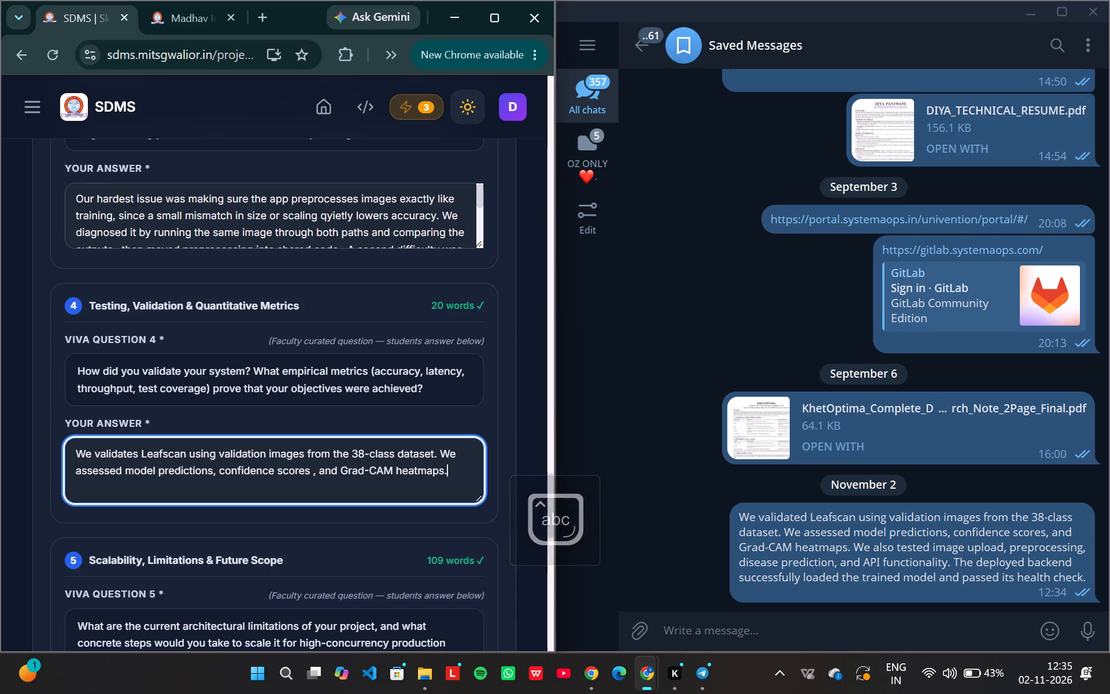
Continue the viva question 4 answer with "We also tested image upload, preprocessing, disease prediction, and API functionality.".
type("e")
key("space")
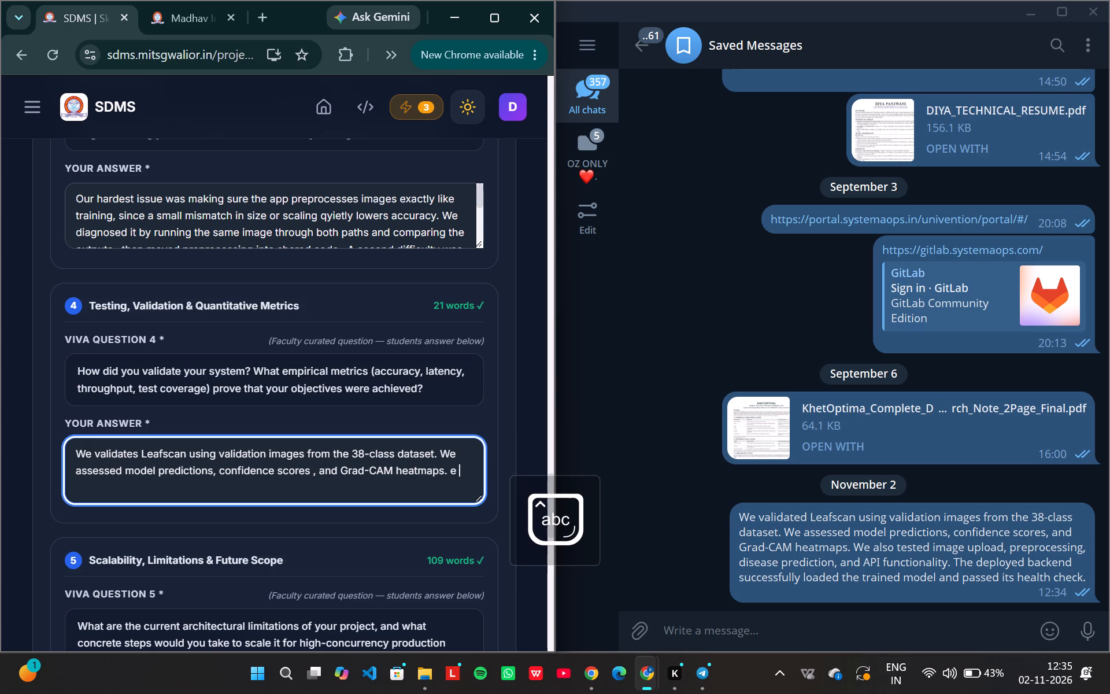
key("BackSpace")
key("BackSpace")
type("e also")
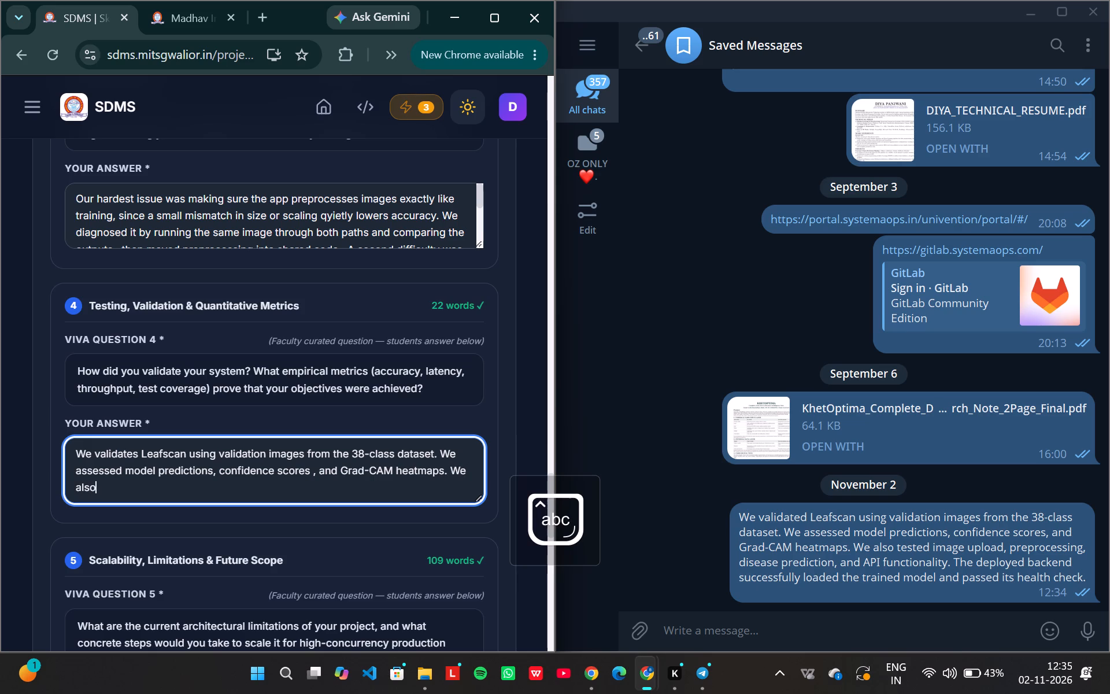
key("space")
type("tested")
key("space")
type("image")
key("space")
type("upload")
type(", preprocessing")
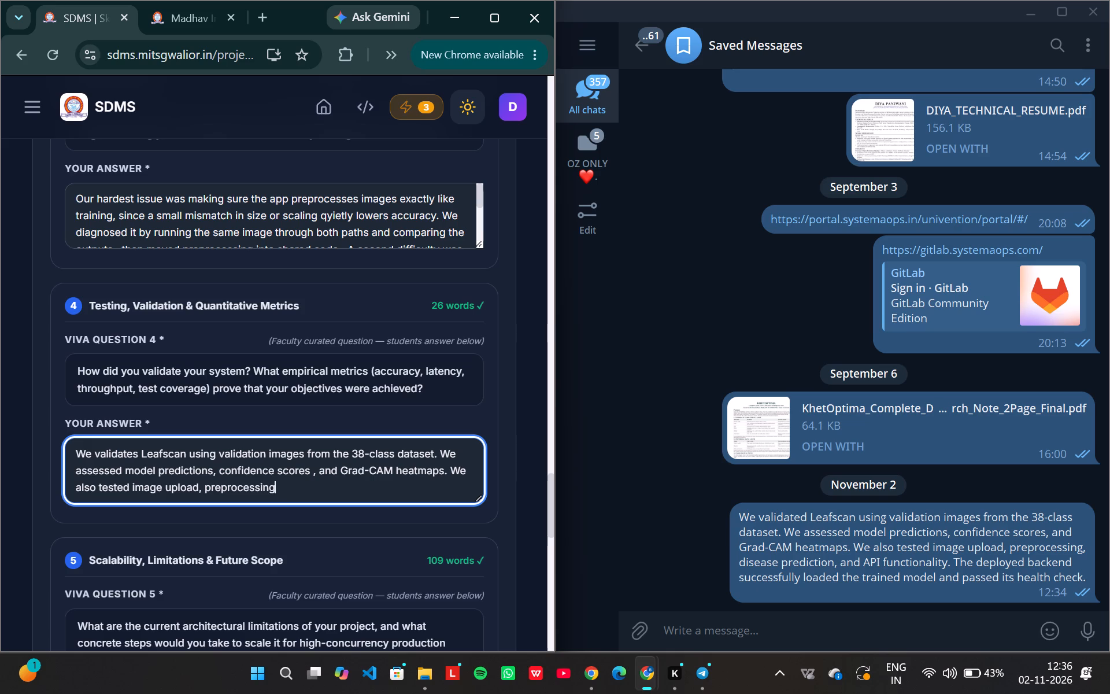
type(", disease prediction")
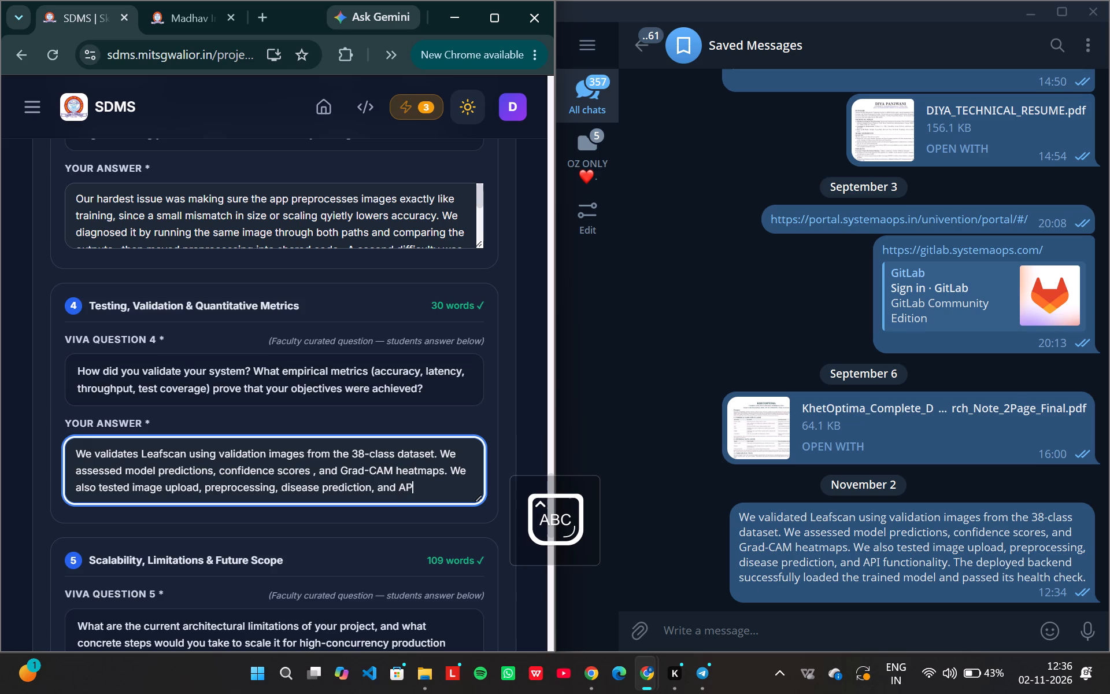
key("space")
type("functiona")
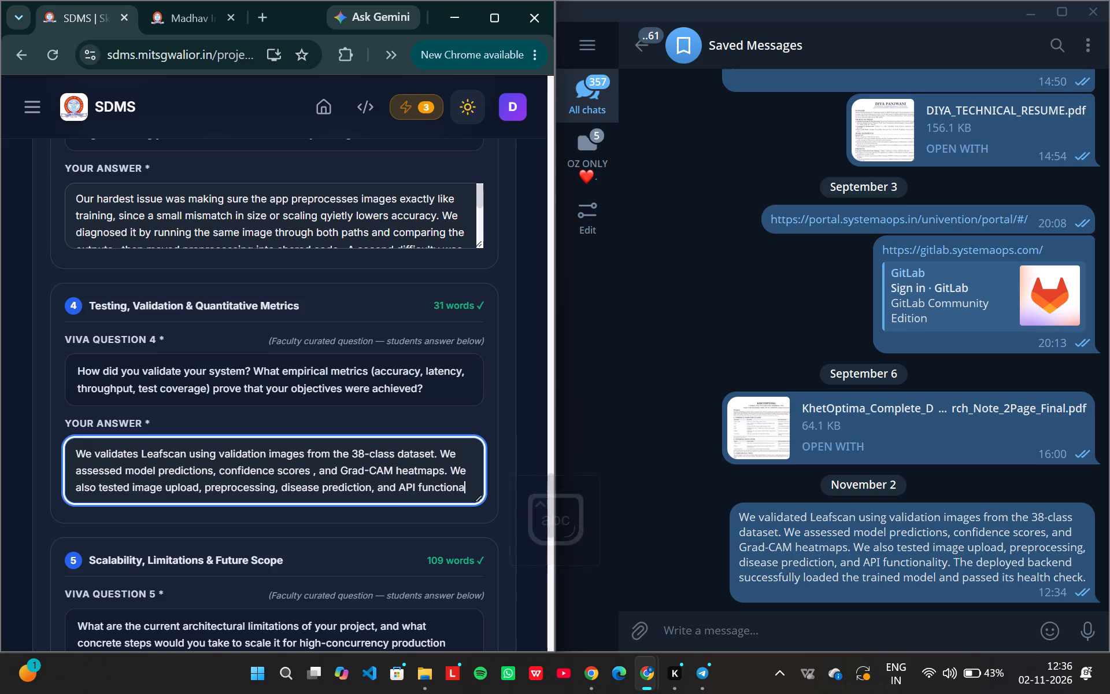
type("lity")
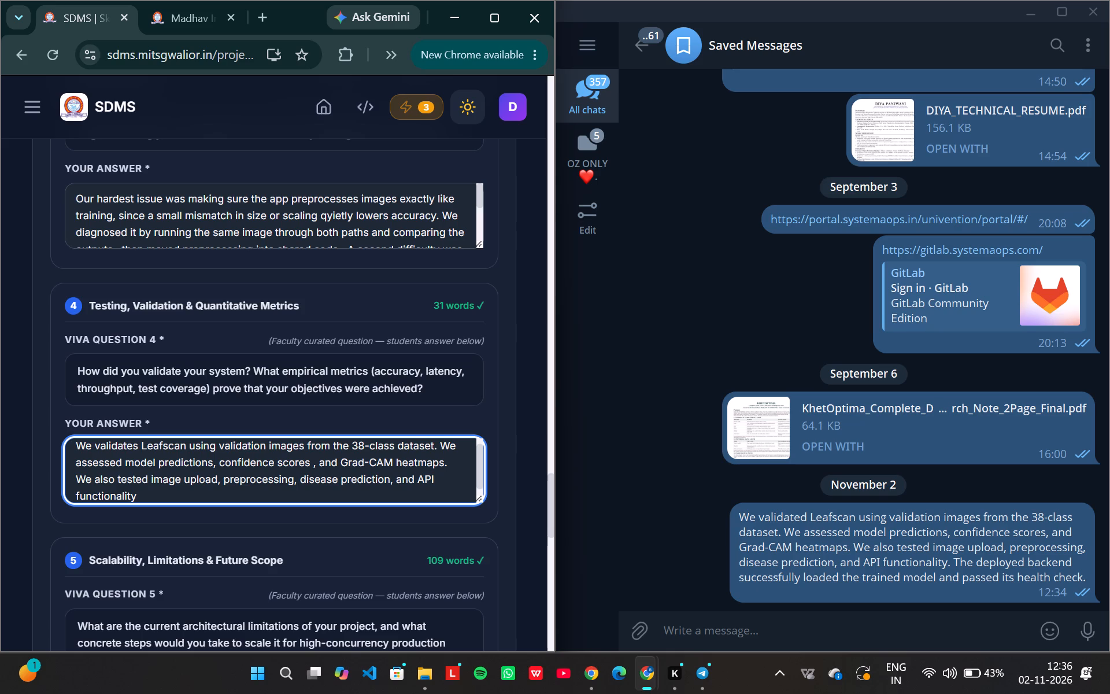
type(".")
End the viva question 4 answer with "The deployed backend successfully loaded the trained model and passes its health check".
key("space")
key("t")
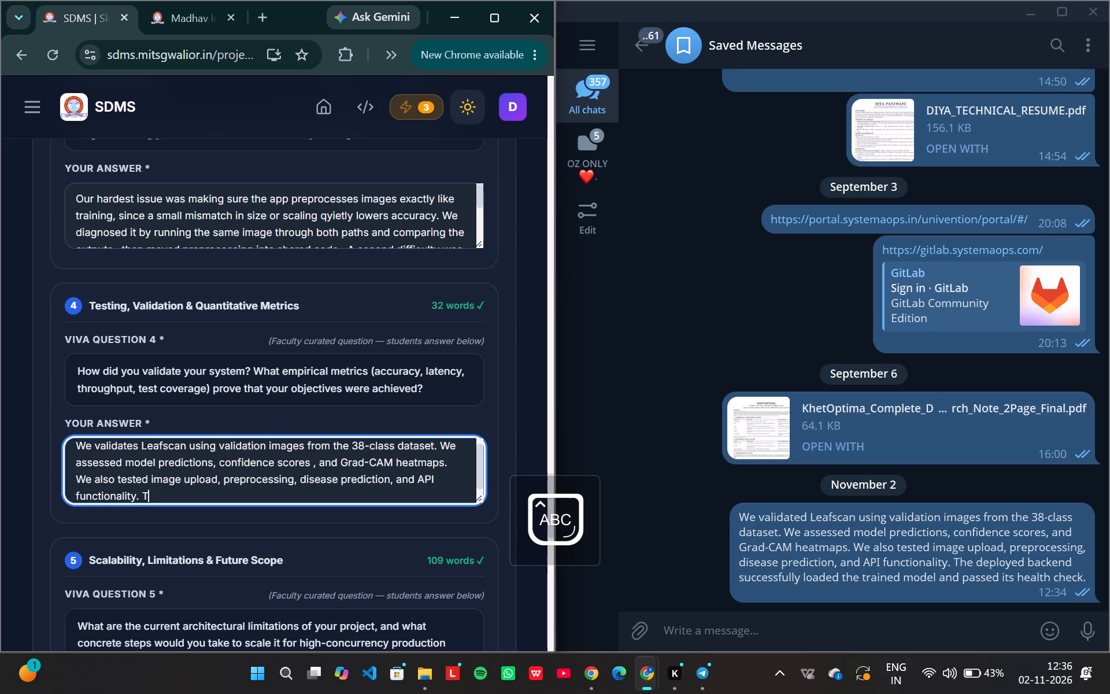
type("deployed backe")
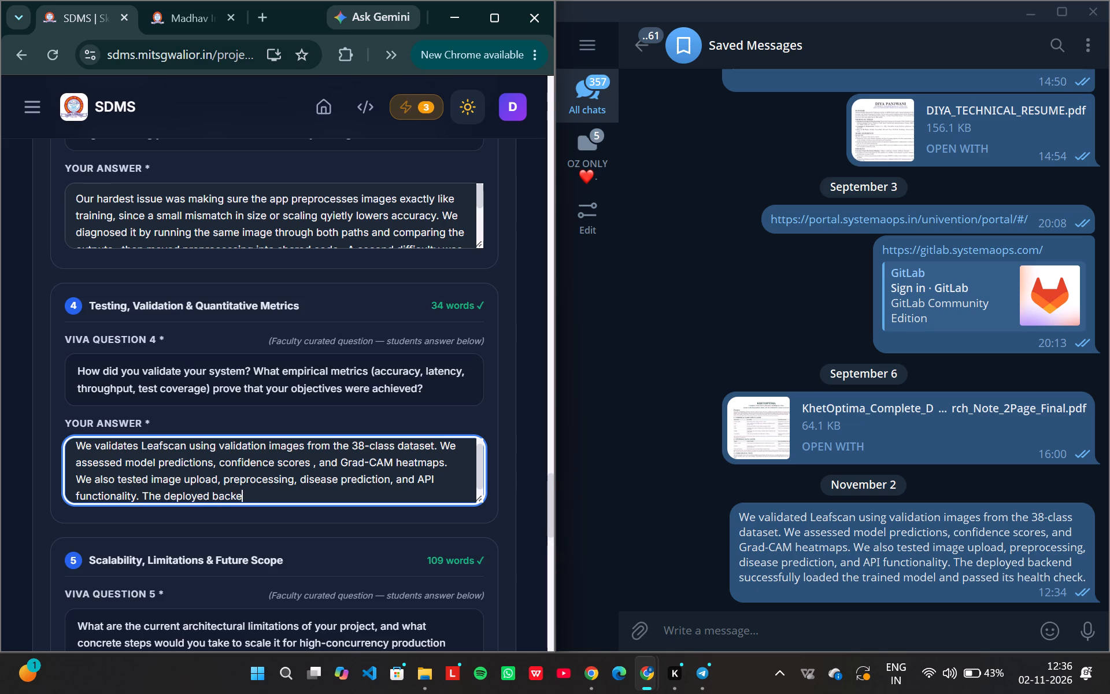
key("d")
key("BackSpace")
type("nd")
key("space")
type("successfully")
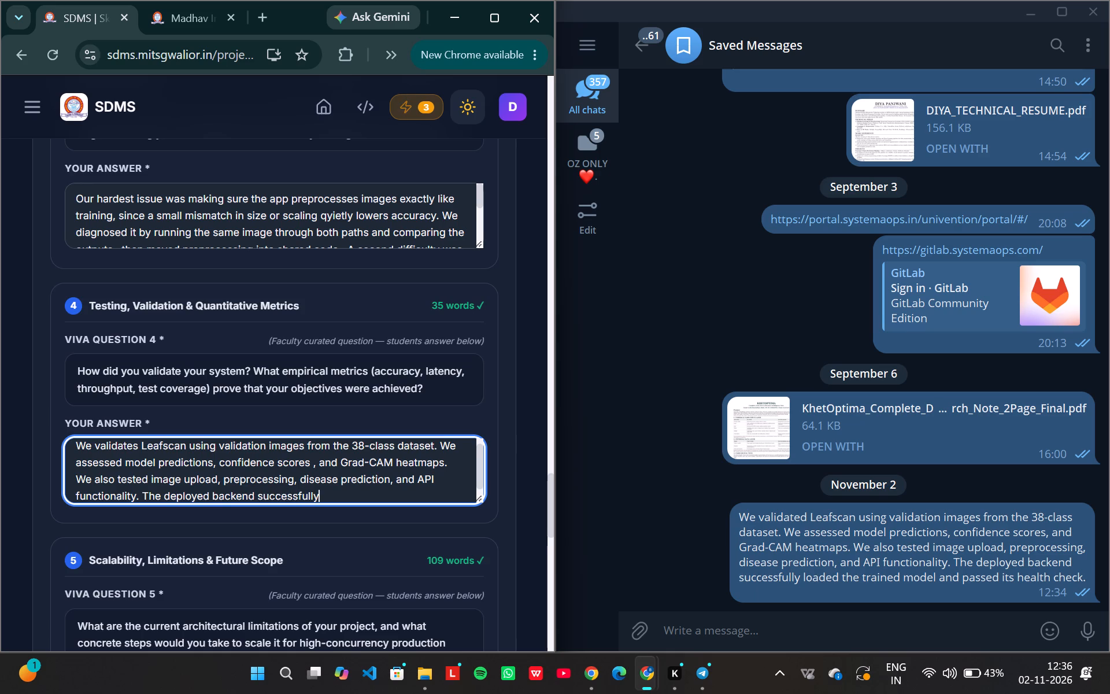
key("space")
type("loaded the trained model and passes")
key("space")
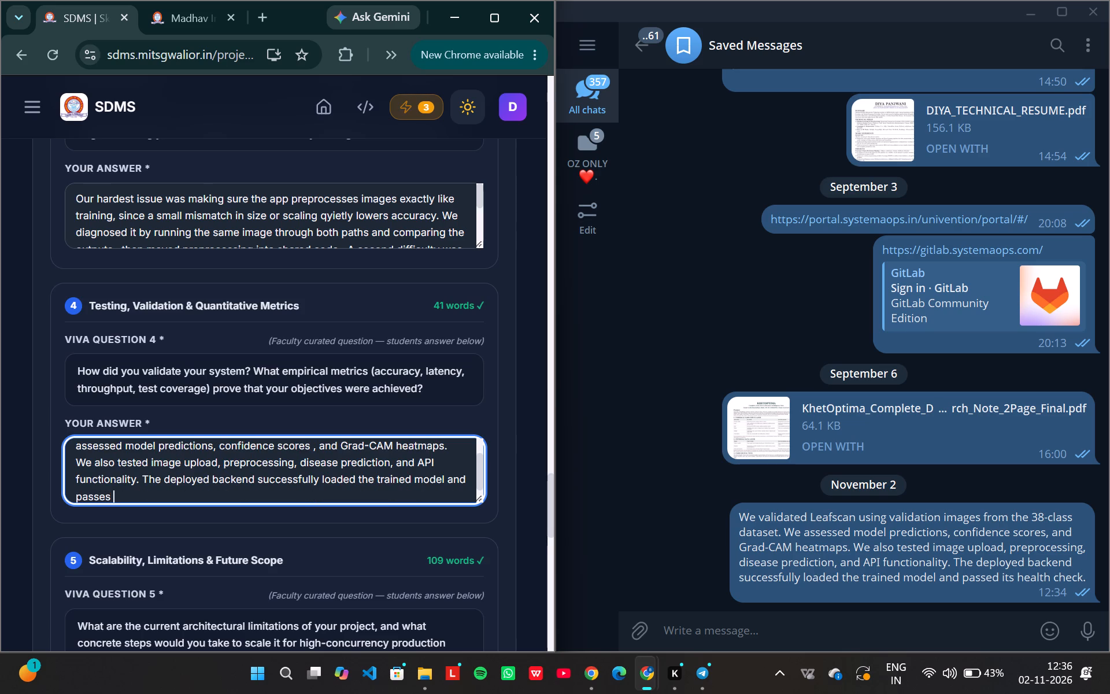
type("its")
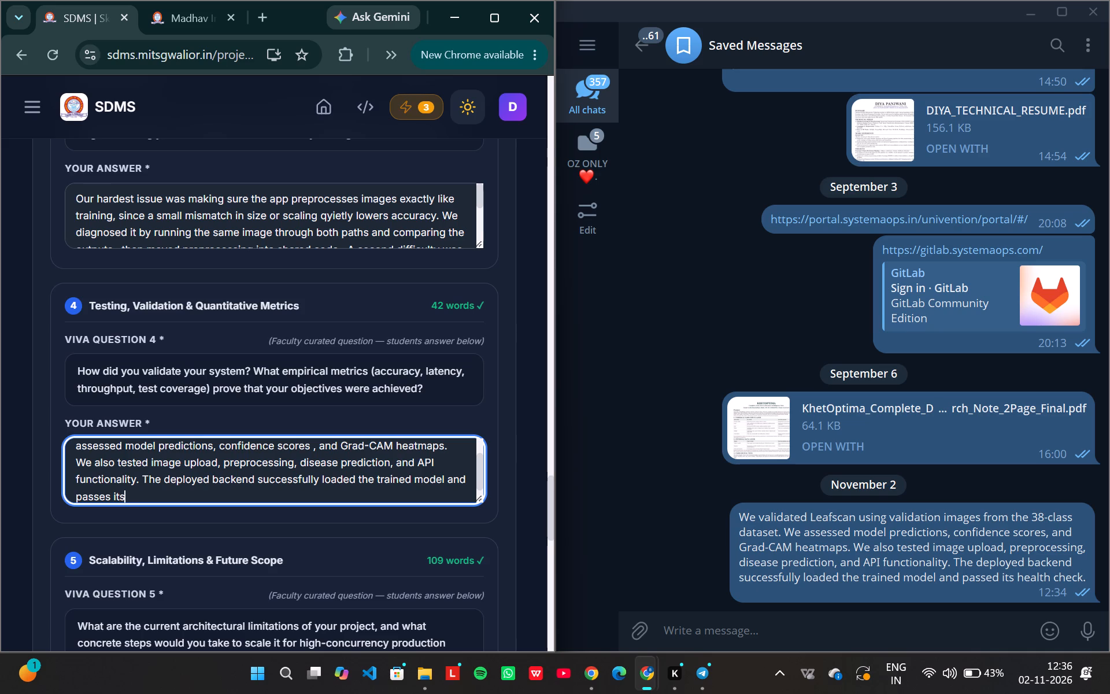
key("space")
type("health")
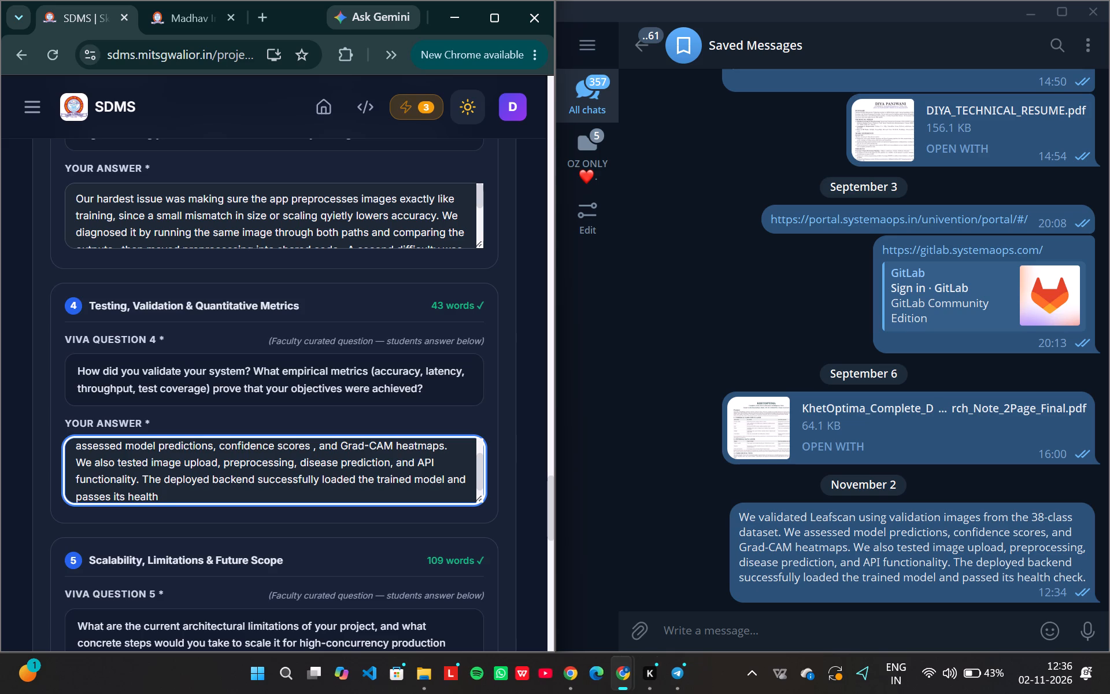
key("space")
type("check")
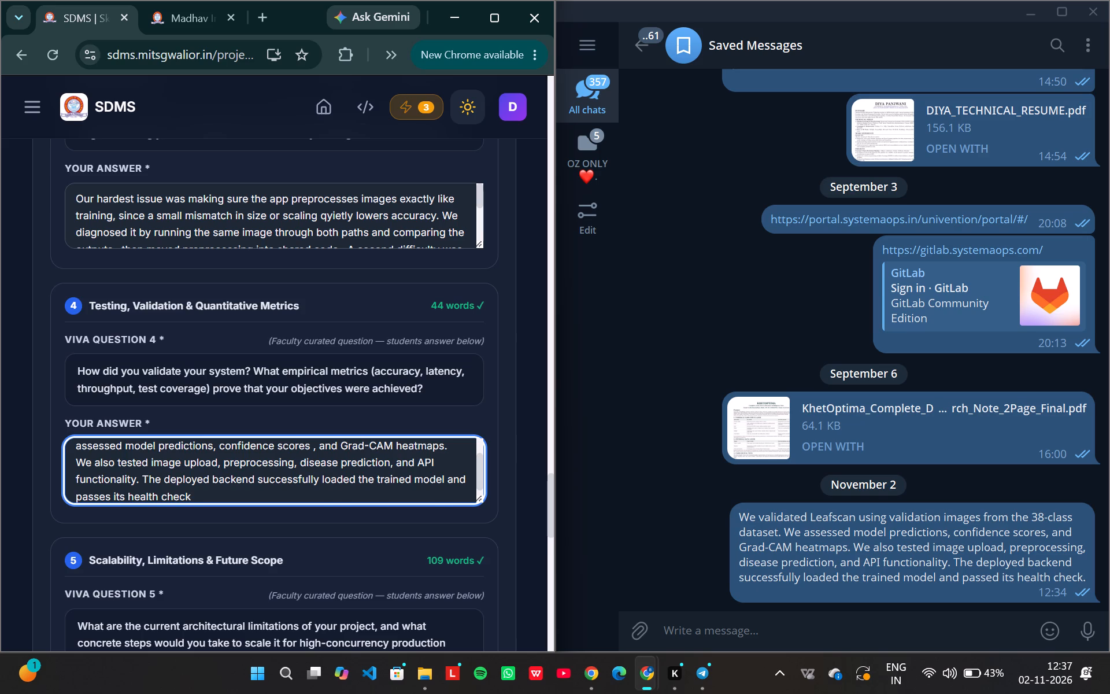
Maximize the browser window and save the project report draft with the new viva answer.
scroll(388, 468, "up", 3)
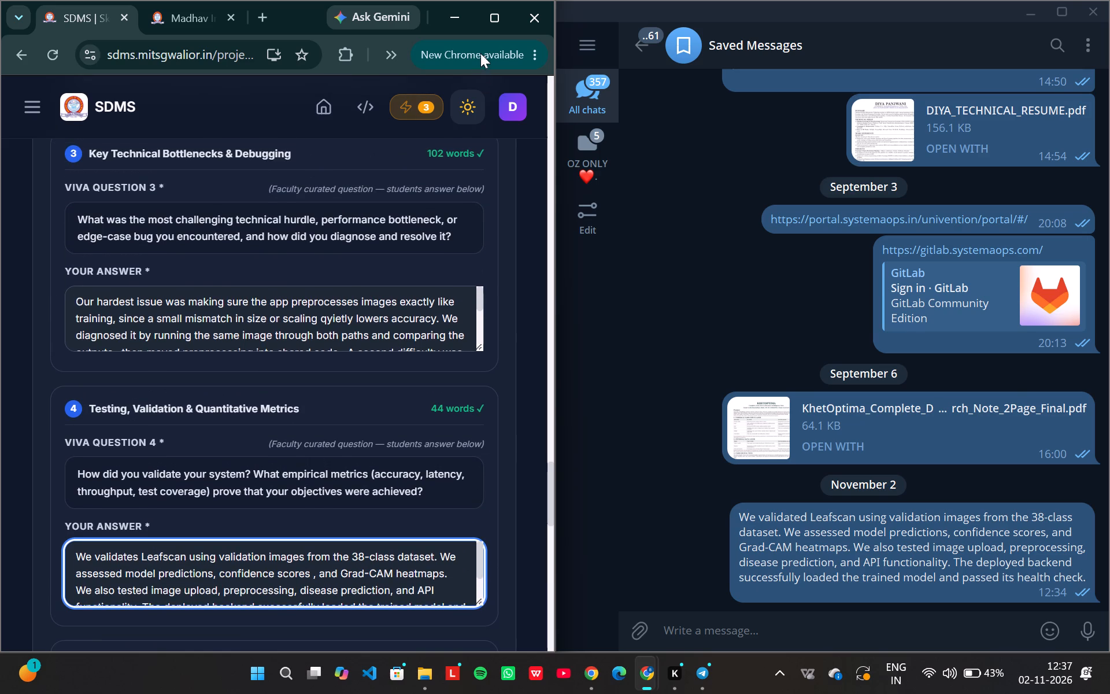
left_click(487, 10)
scroll(619, 483, "down", 1)
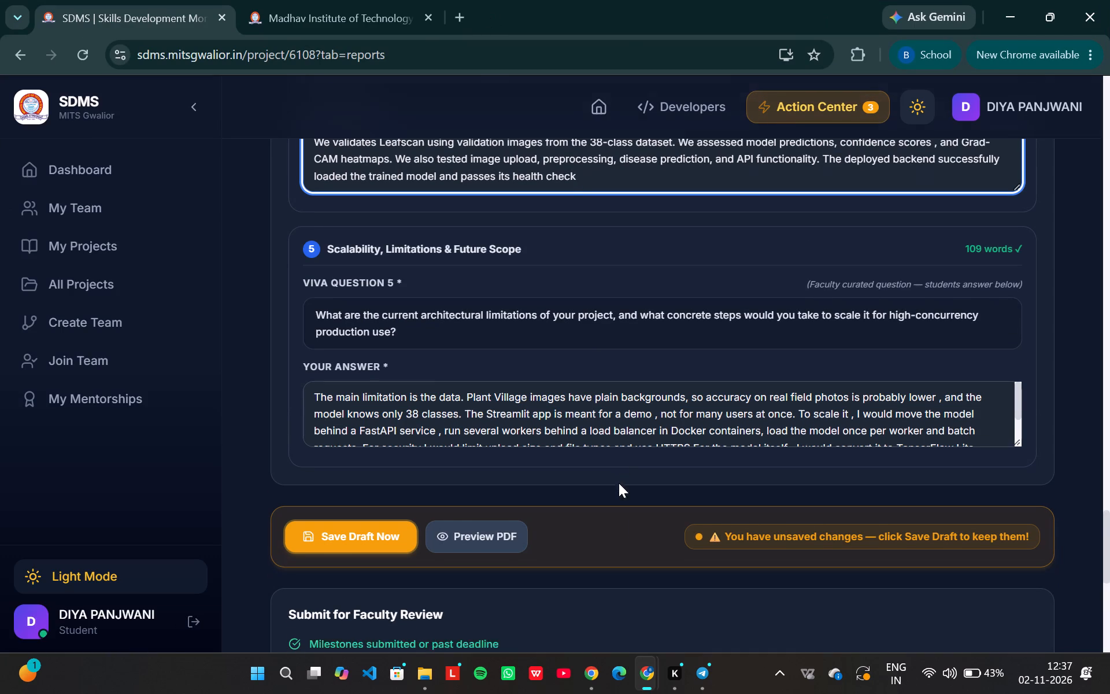
scroll(619, 483, "down", 1)
left_click(372, 417)
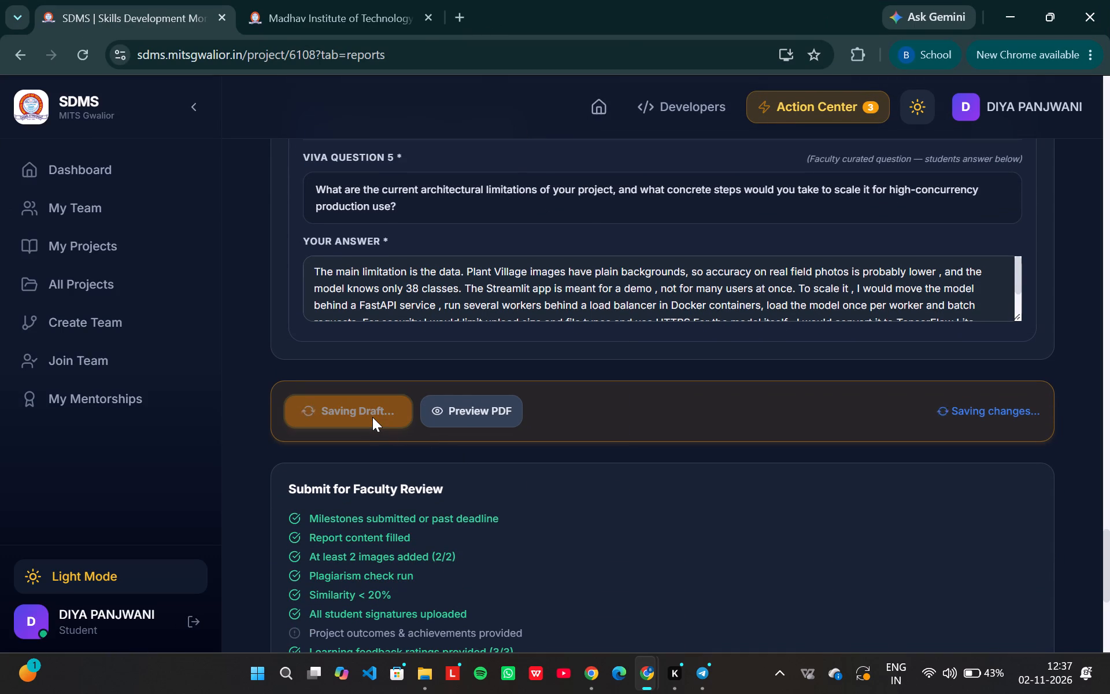
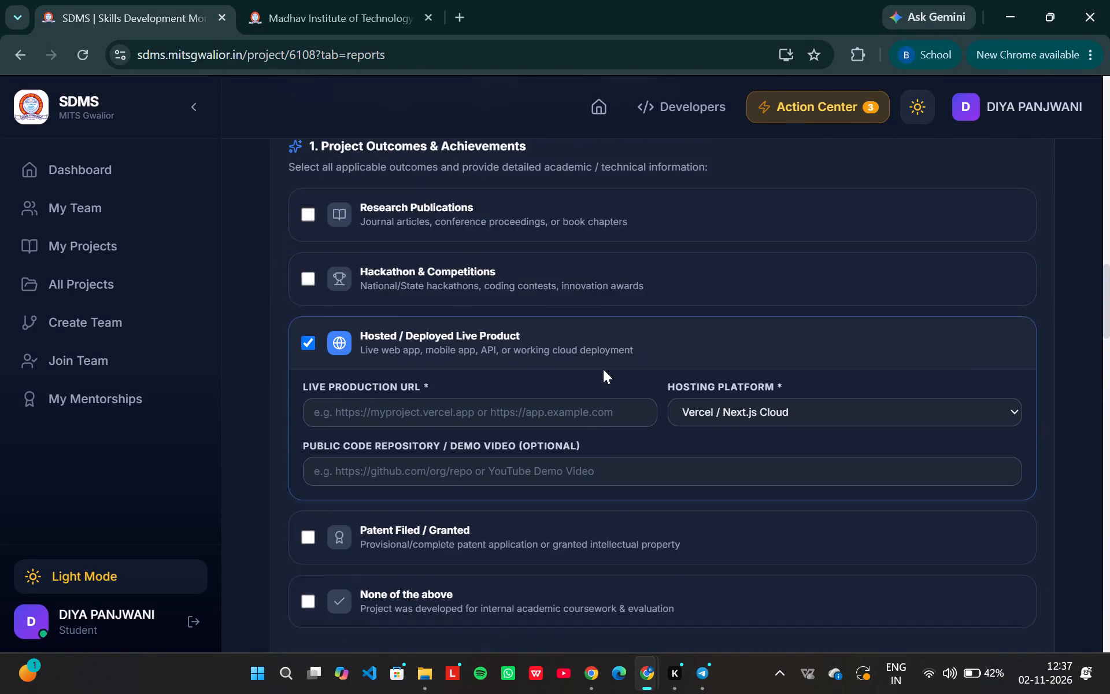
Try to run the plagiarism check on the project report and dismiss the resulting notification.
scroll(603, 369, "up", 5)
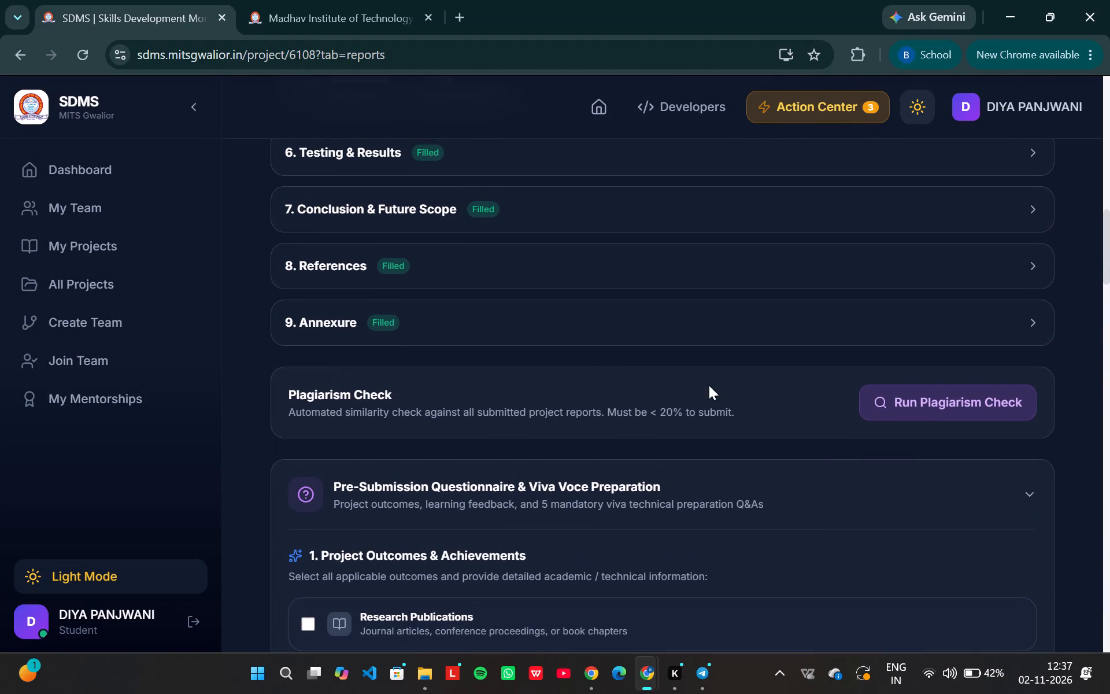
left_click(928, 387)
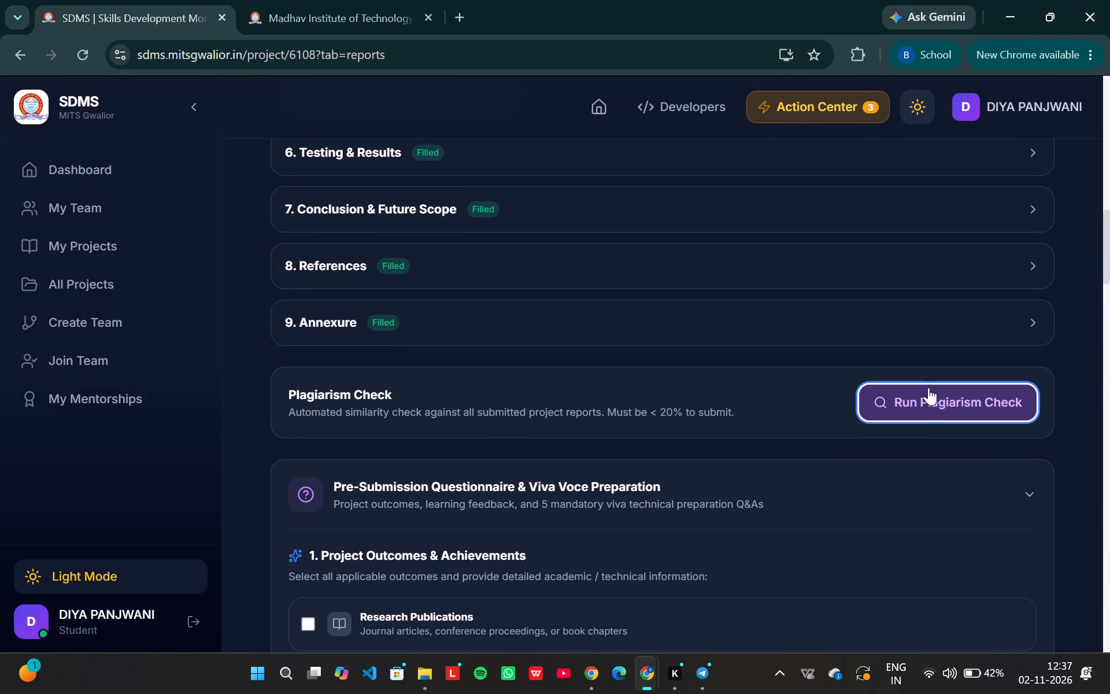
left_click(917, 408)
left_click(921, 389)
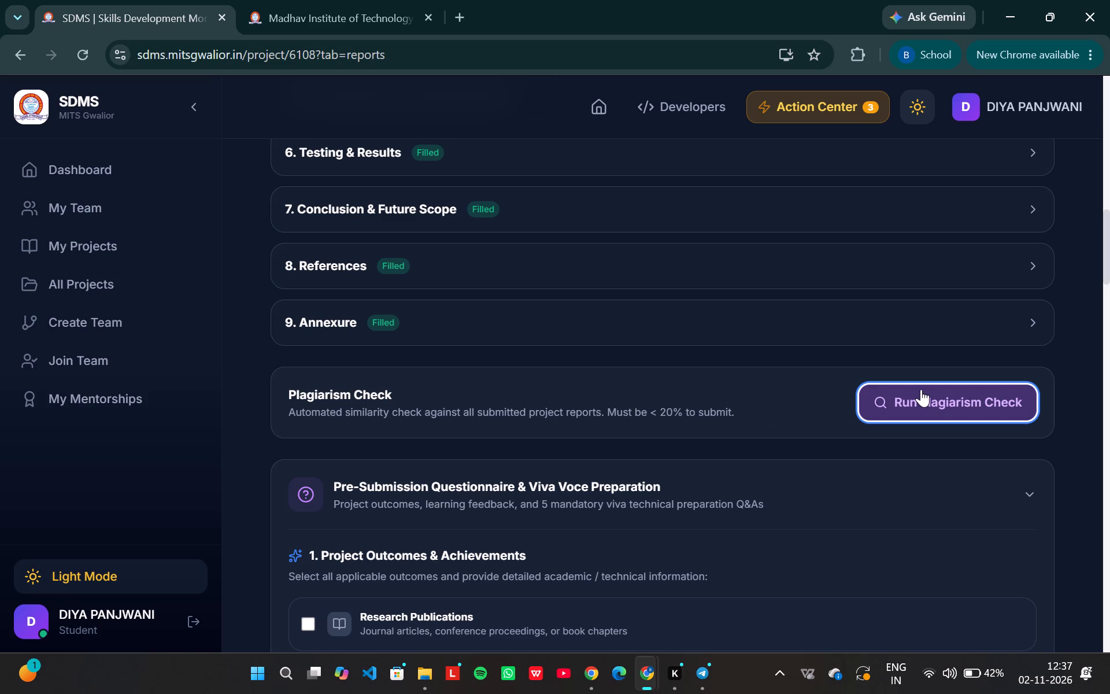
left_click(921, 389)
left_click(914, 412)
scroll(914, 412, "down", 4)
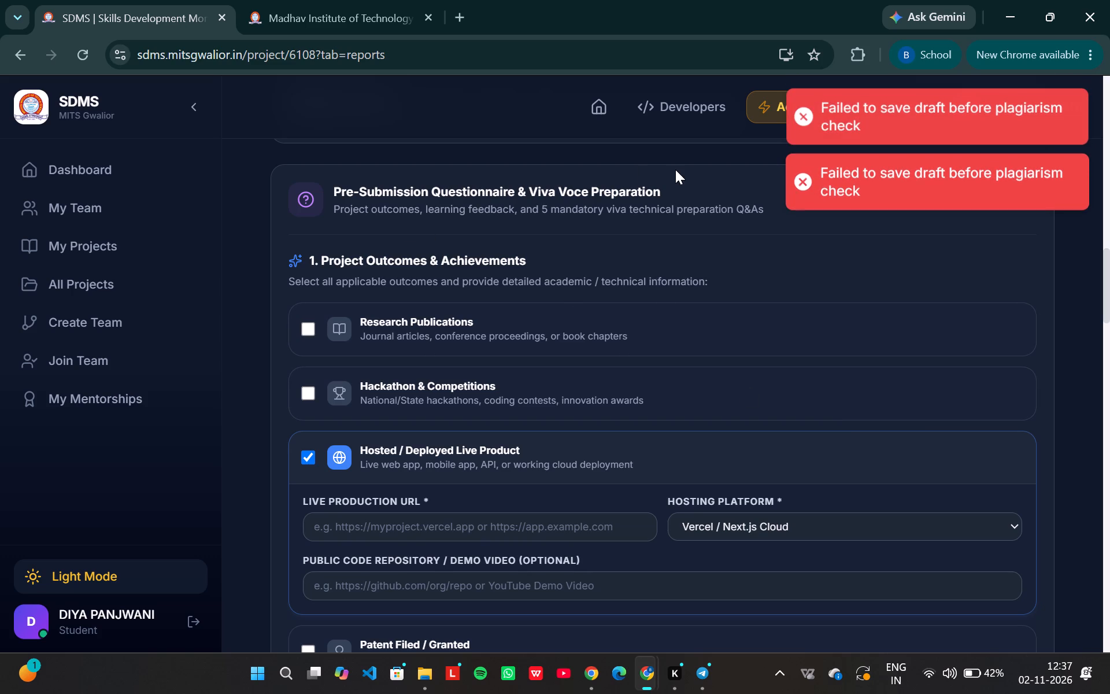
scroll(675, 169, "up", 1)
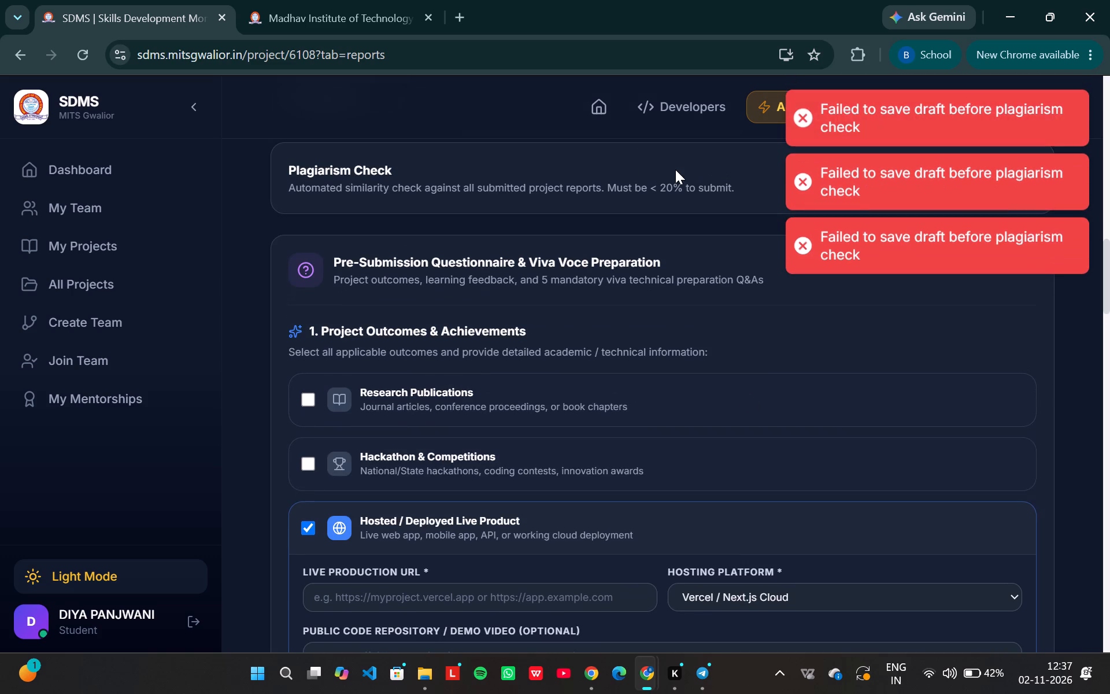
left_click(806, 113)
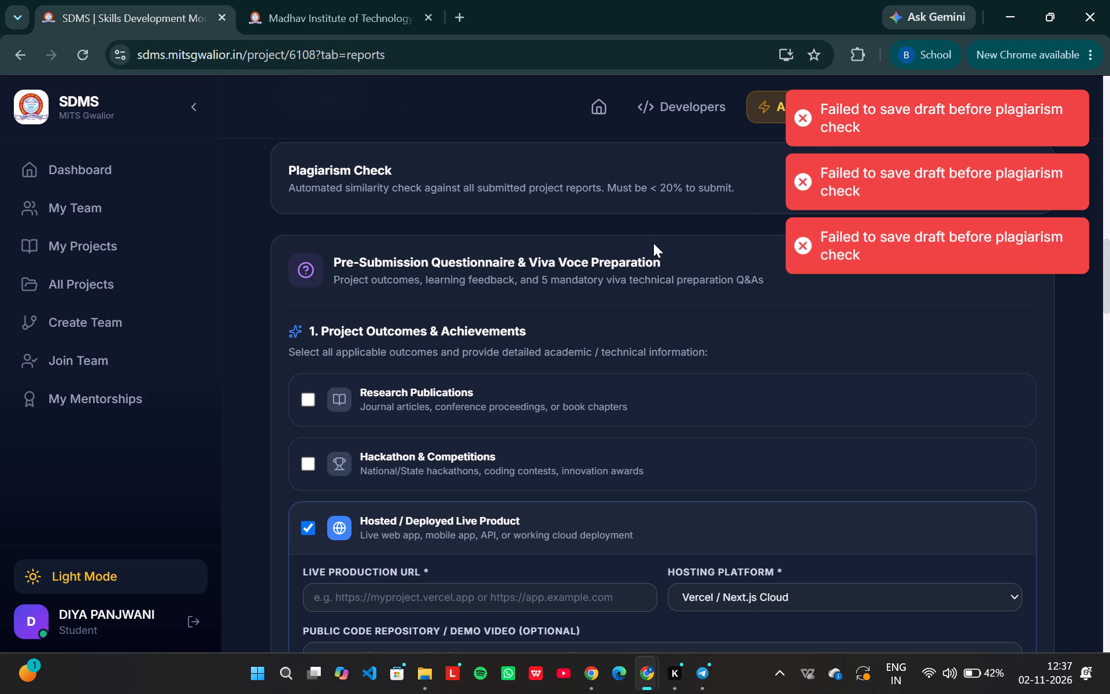
Capture a rectangular screenshot of the Pre-Submission Questionnaire's Project Outcomes & Achievements section, including the Hosted / Deployed Live Product fields.
scroll(653, 243, "down", 1)
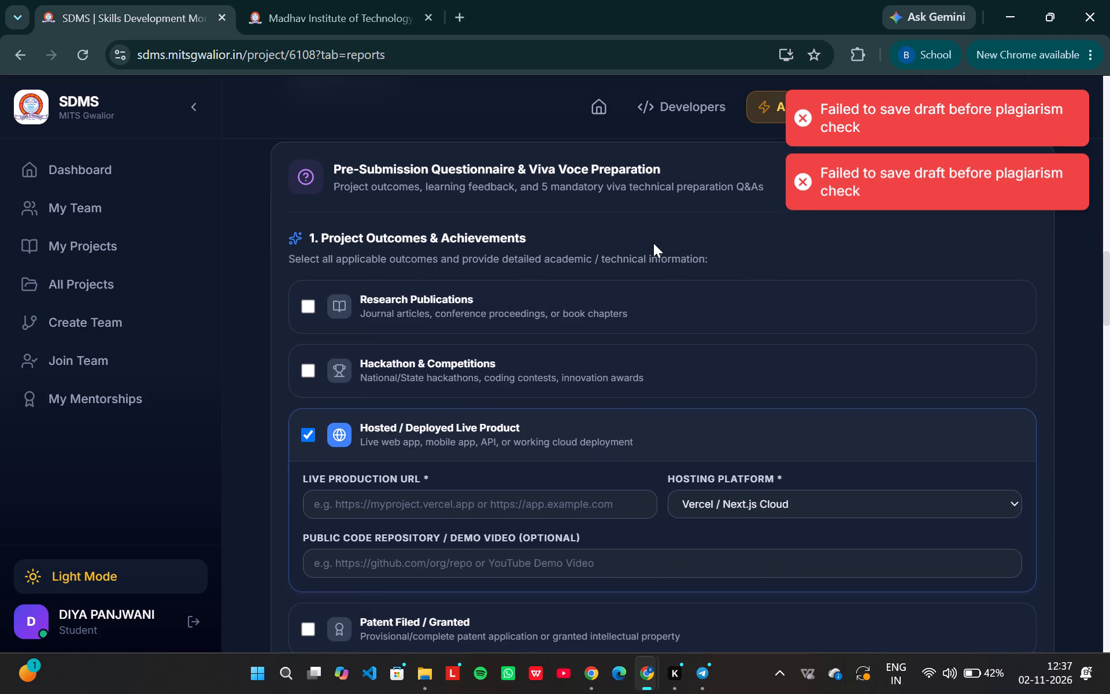
scroll(653, 243, "down", 1)
key("shift+super+s")
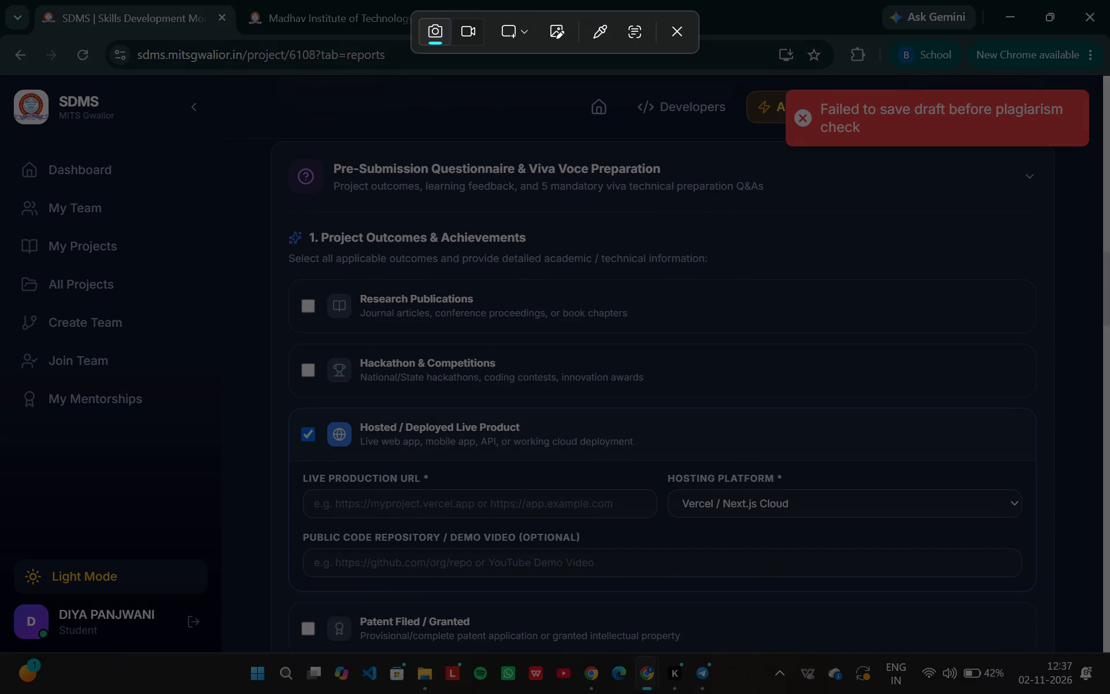
left_click_drag(265, 141, 1071, 624)
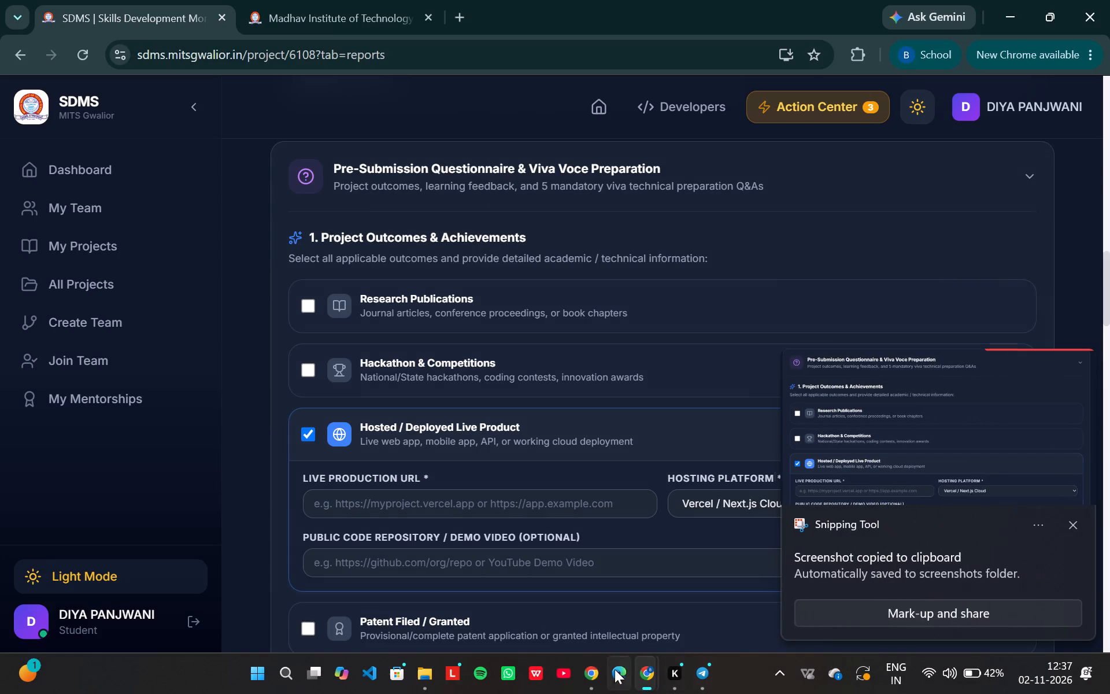
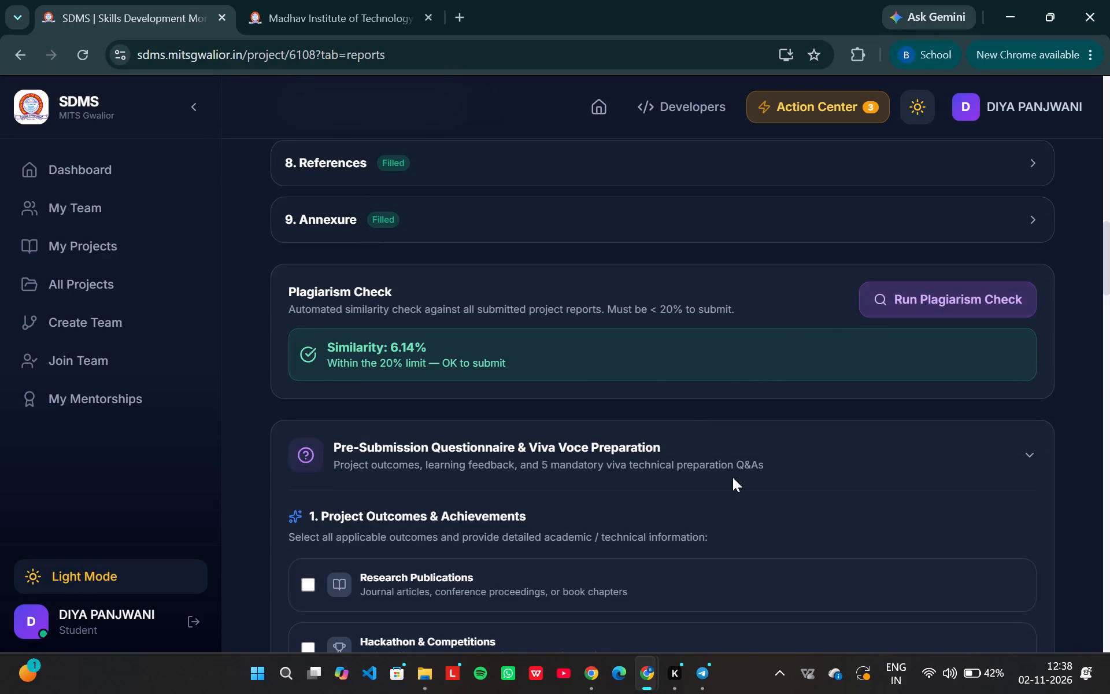
Save the current project report, including the viva answers, as a draft.
scroll(732, 477, "down", 16)
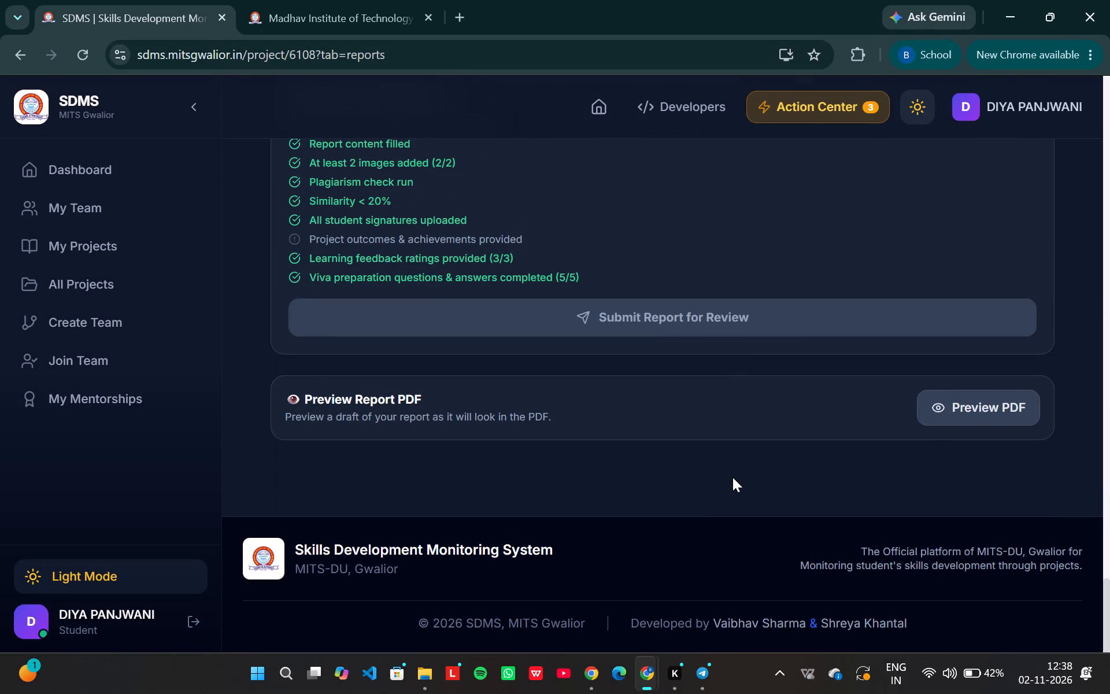
scroll(732, 477, "up", 1)
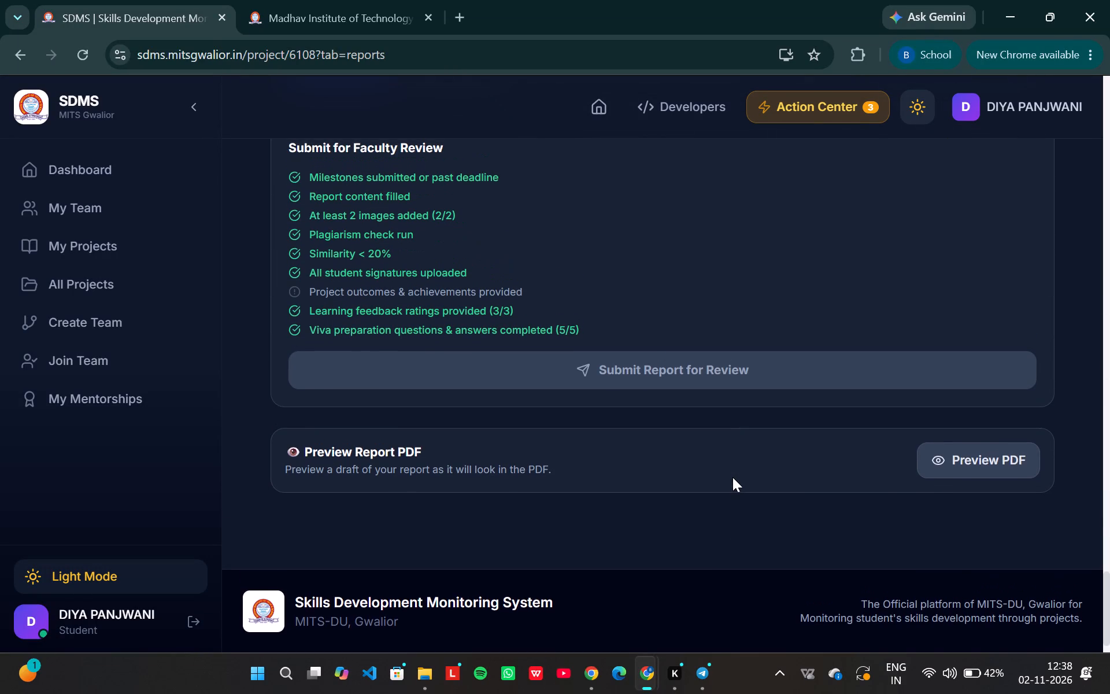
scroll(732, 477, "up", 3)
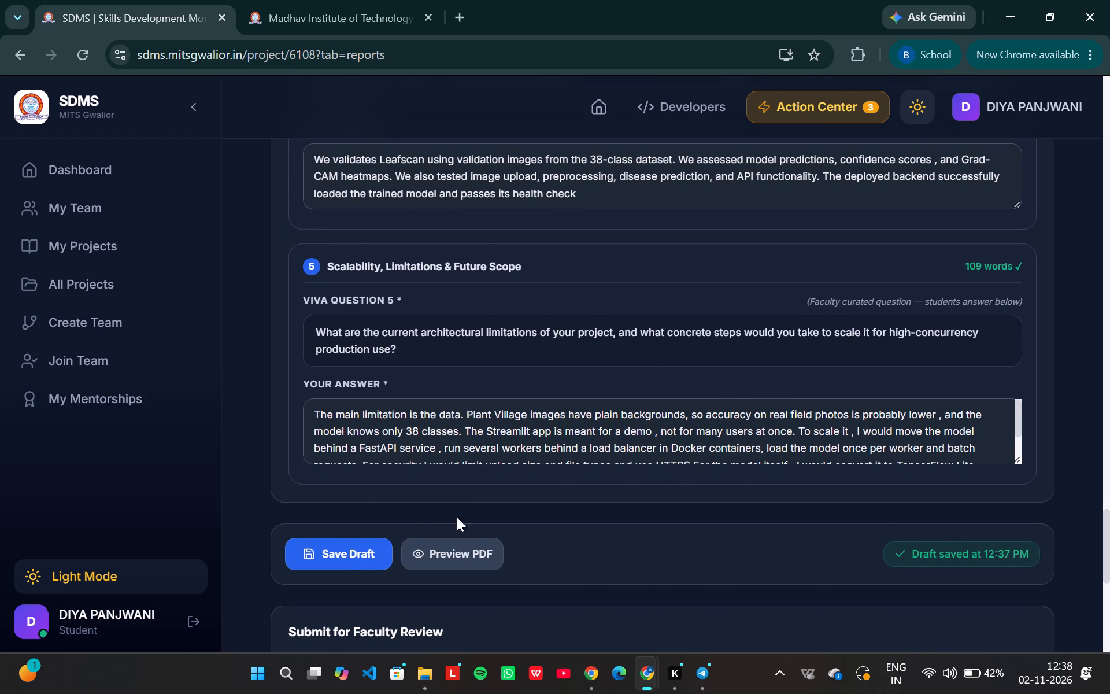
left_click(344, 549)
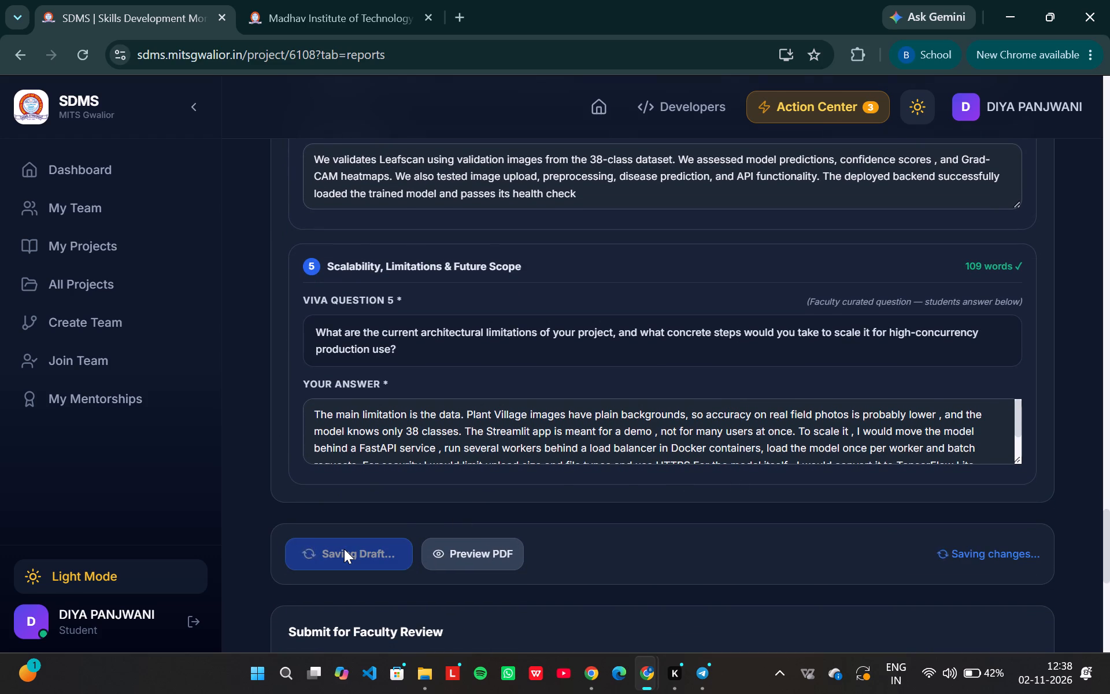
Capture a rectangular screenshot of the Submit for Faculty Review checklist.
scroll(737, 534, "down", 4)
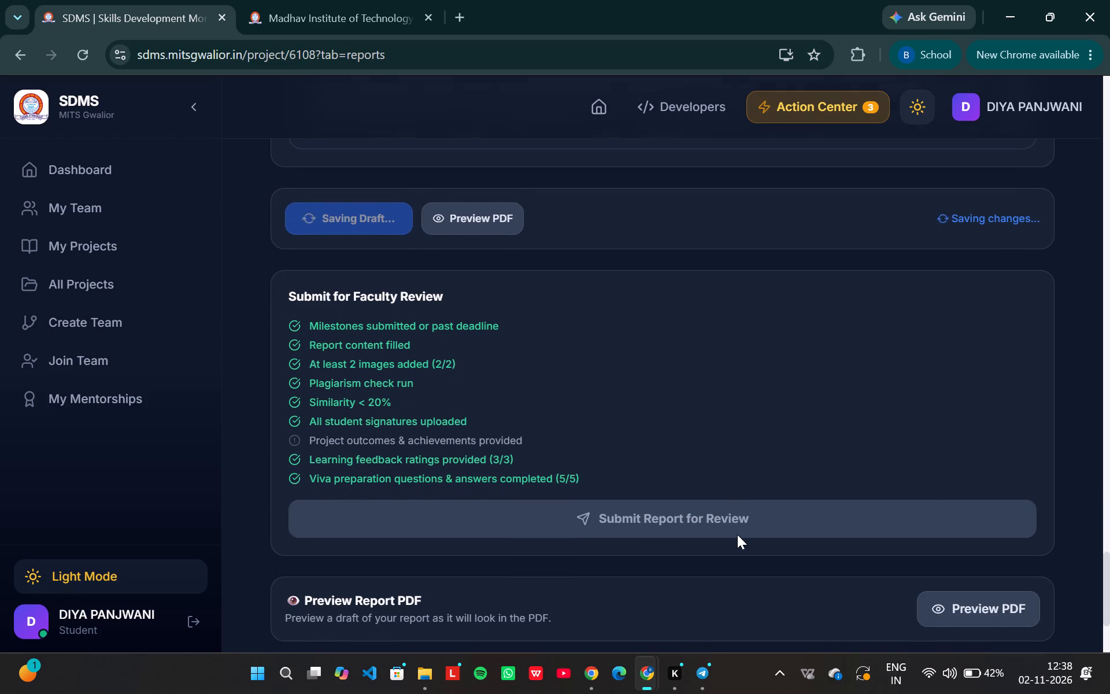
scroll(737, 534, "down", 1)
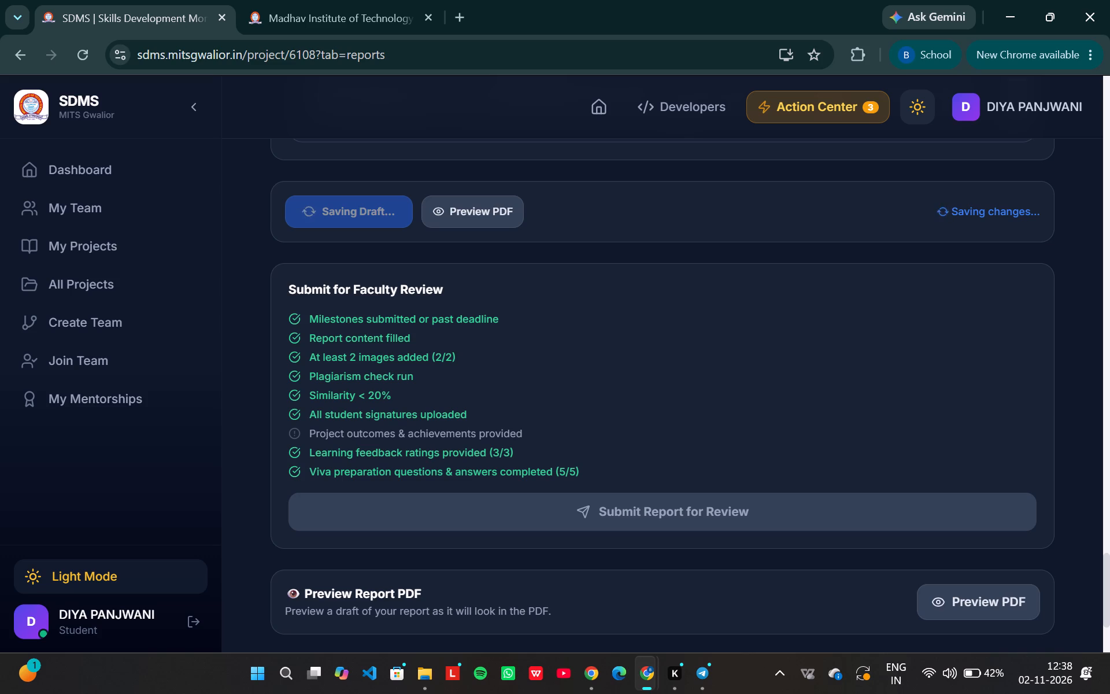
key("shift+super+s")
left_click_drag(273, 257, 296, 272)
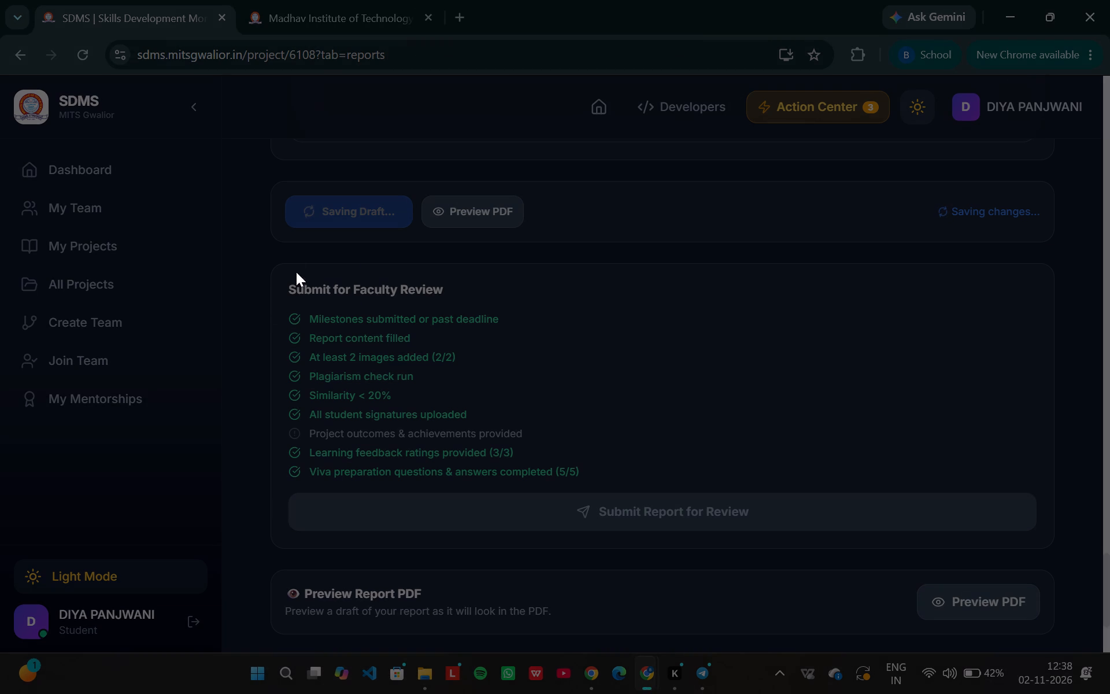
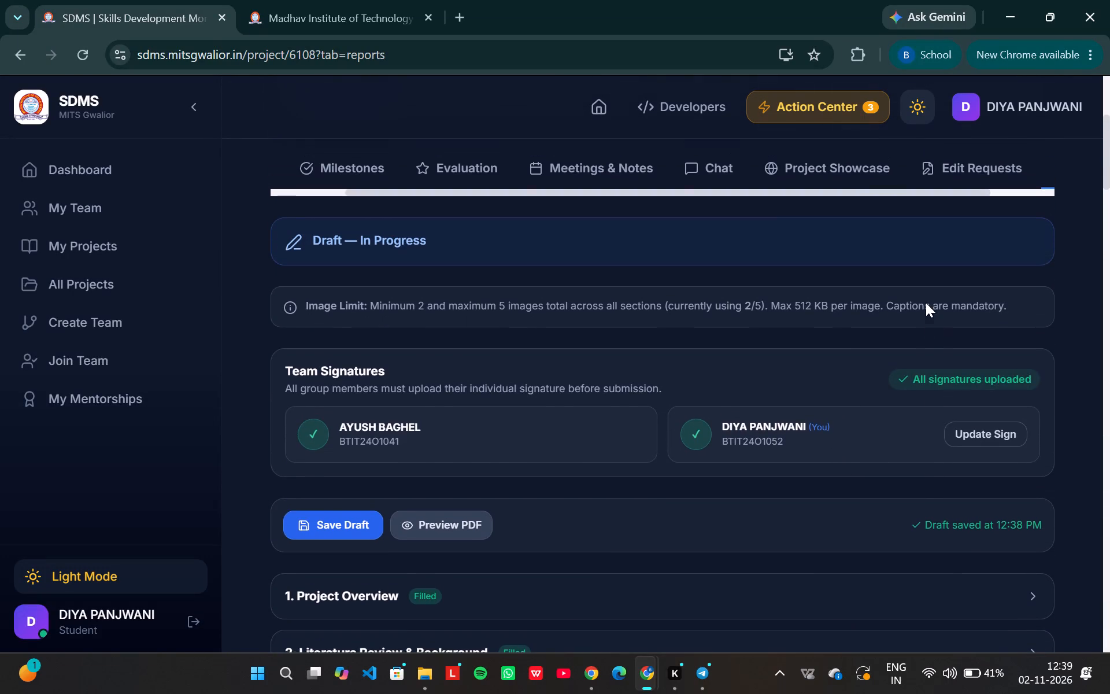
Review the report's draft status and section list, and expand the Annexure section to examine its five project artifact titles and links.
scroll(926, 302, "up", 4)
scroll(926, 302, "down", 3)
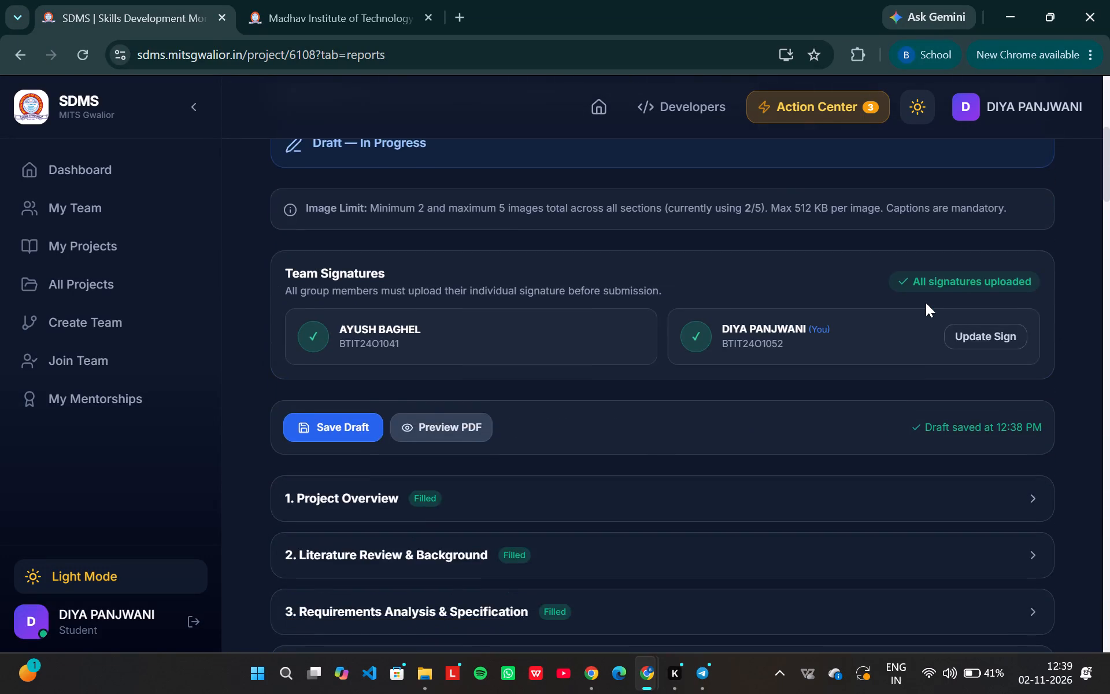
scroll(926, 302, "down", 4)
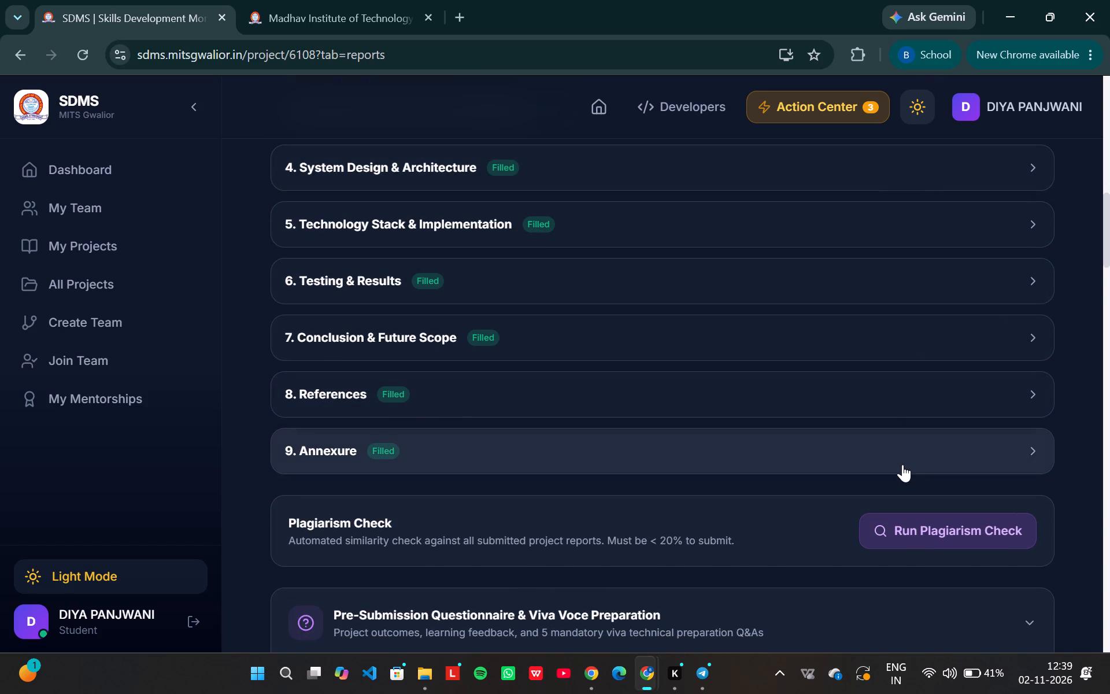
left_click(902, 464)
scroll(902, 464, "down", 2)
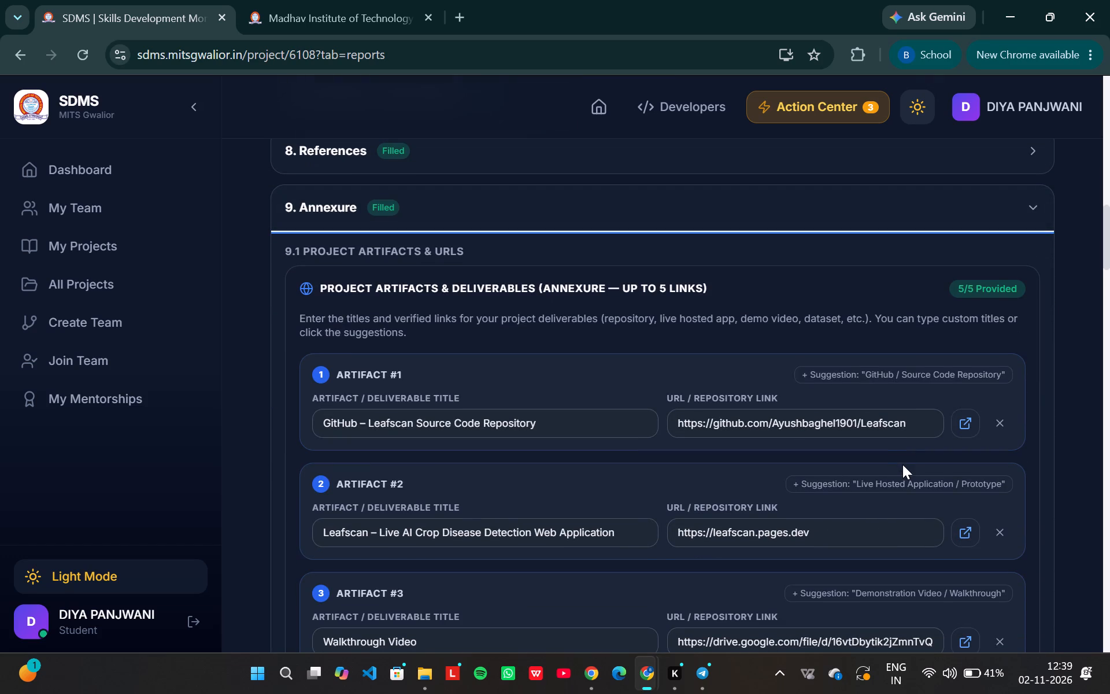
scroll(902, 464, "down", 3)
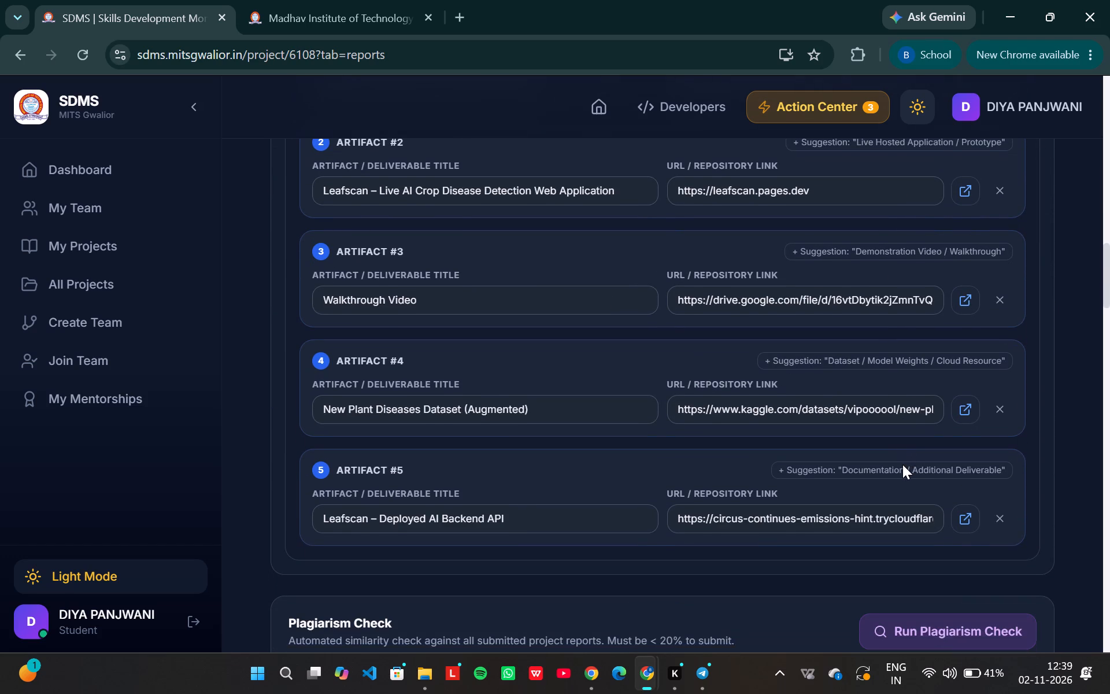
scroll(902, 464, "down", 2)
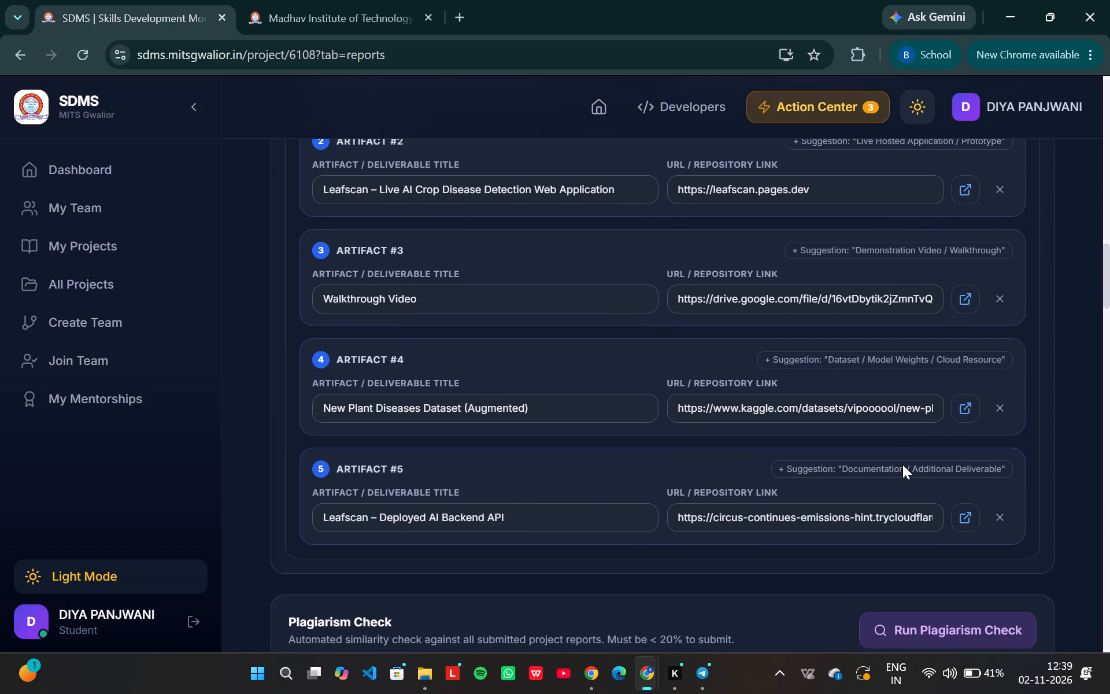
scroll(902, 464, "down", 1)
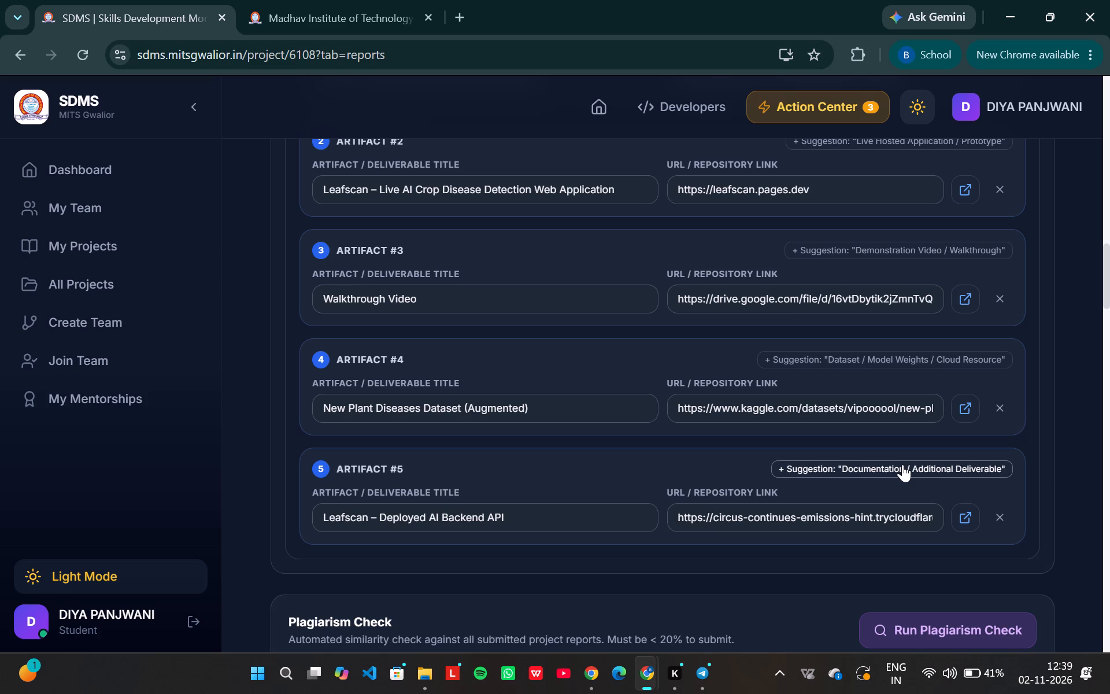
Run the automated plagiarism check on the project report.
scroll(902, 464, "down", 2)
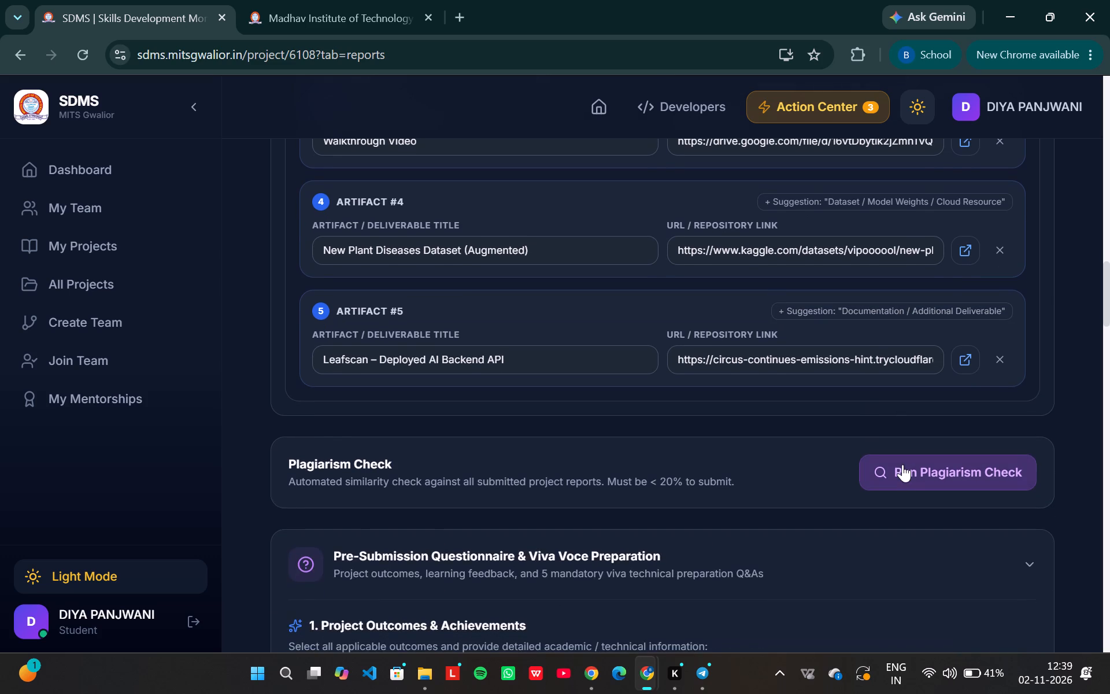
scroll(902, 464, "down", 1)
left_click(948, 355)
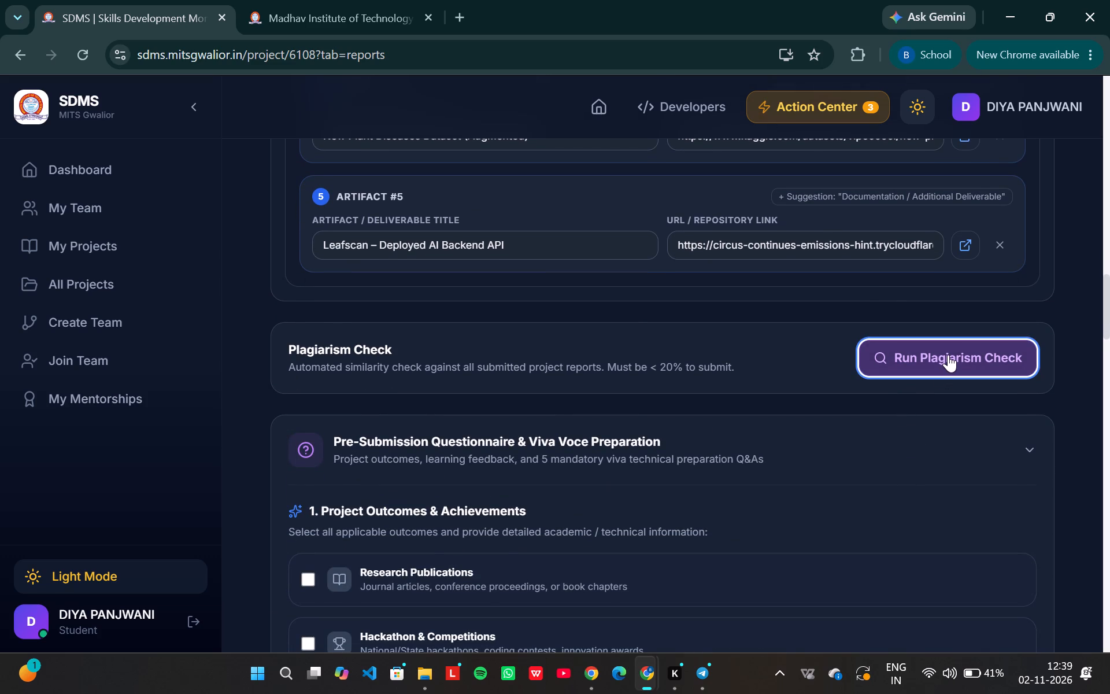
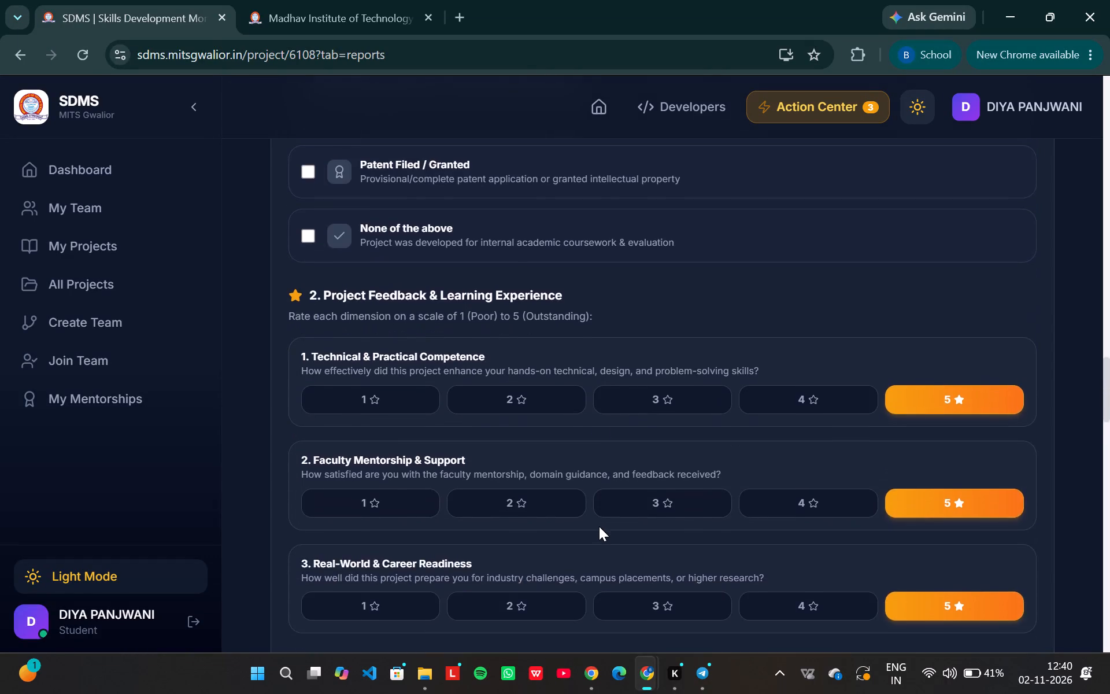
Review the feedback ratings, the five viva voce answers and the faculty review submission checklist of the project report.
scroll(599, 526, "down", 5)
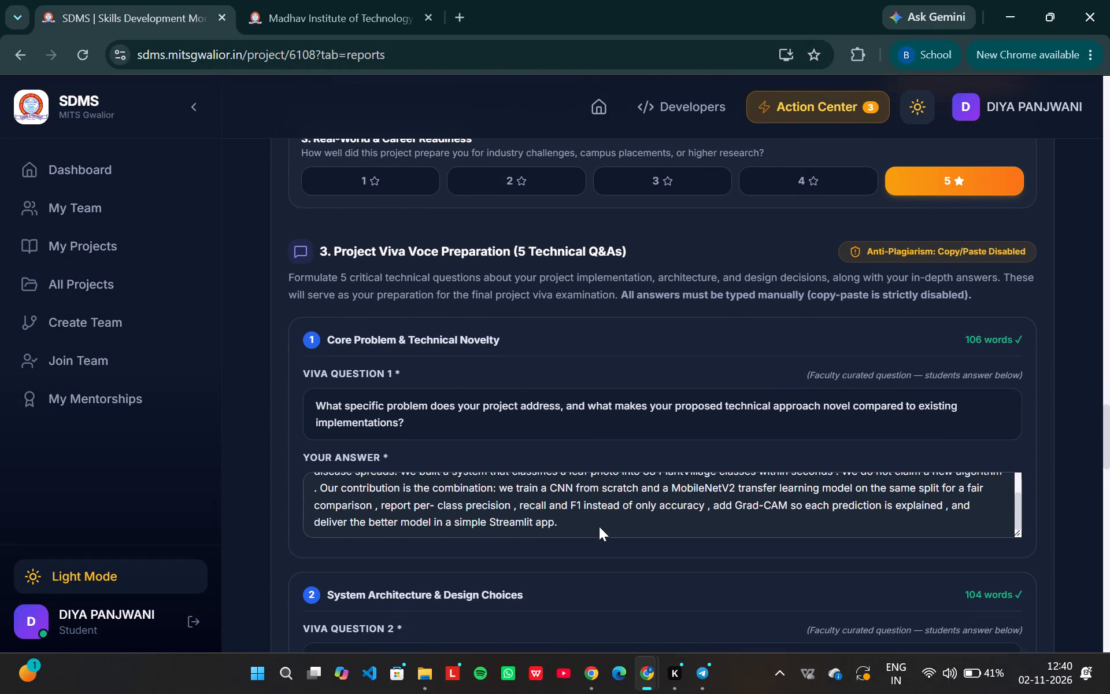
scroll(599, 526, "down", 7)
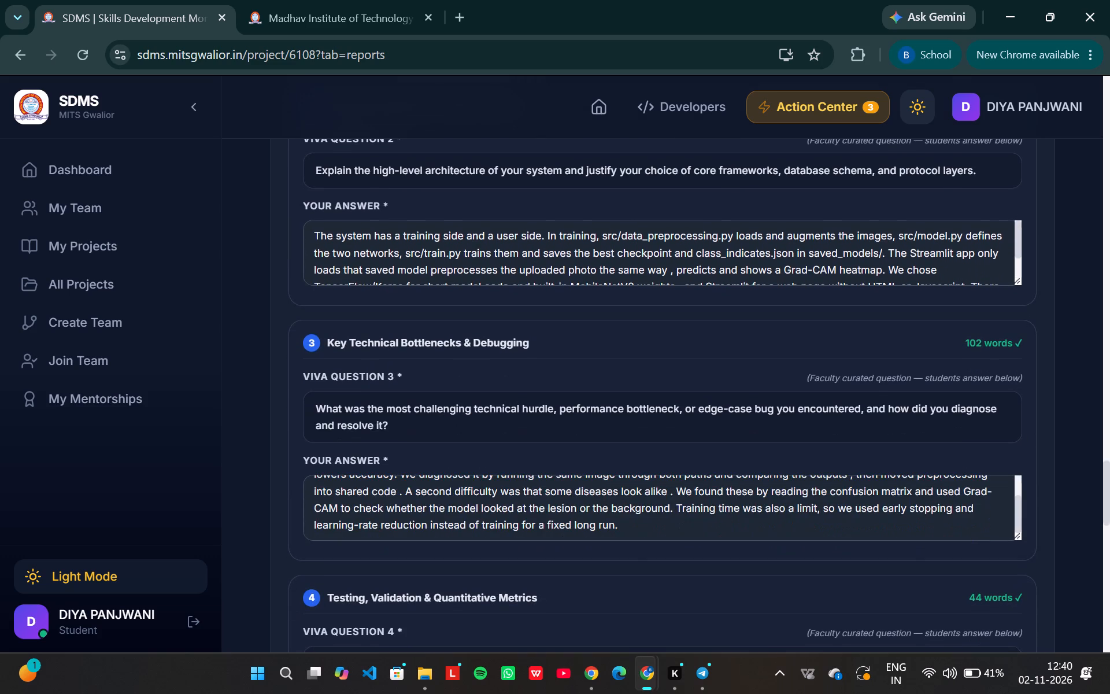
scroll(599, 526, "down", 4)
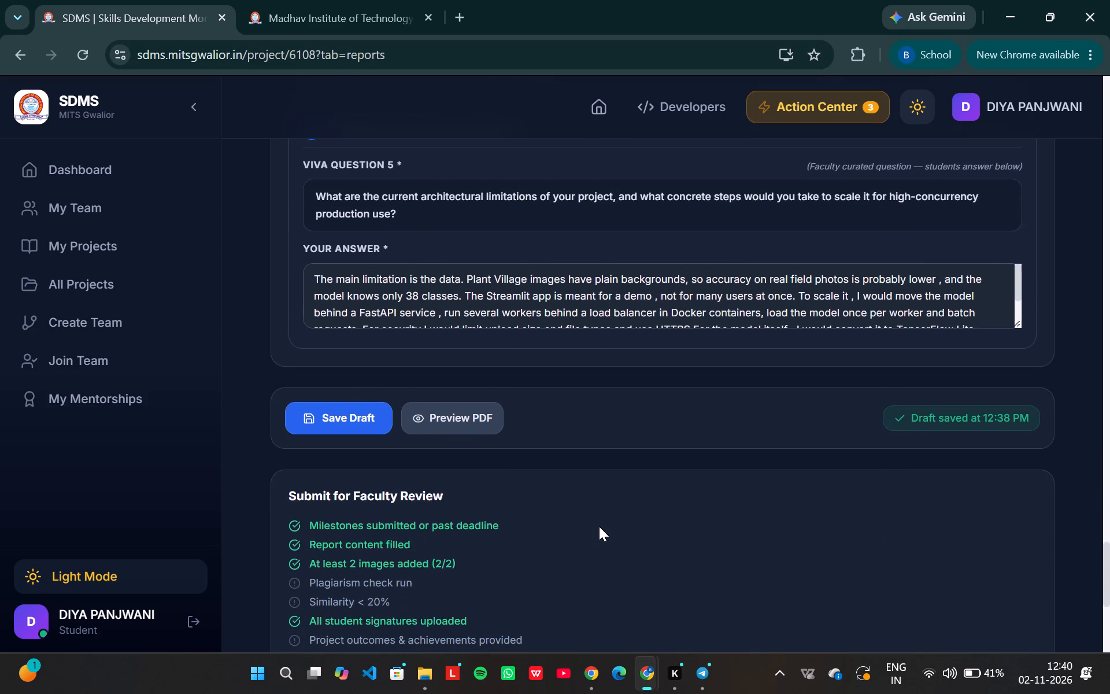
scroll(599, 526, "down", 1)
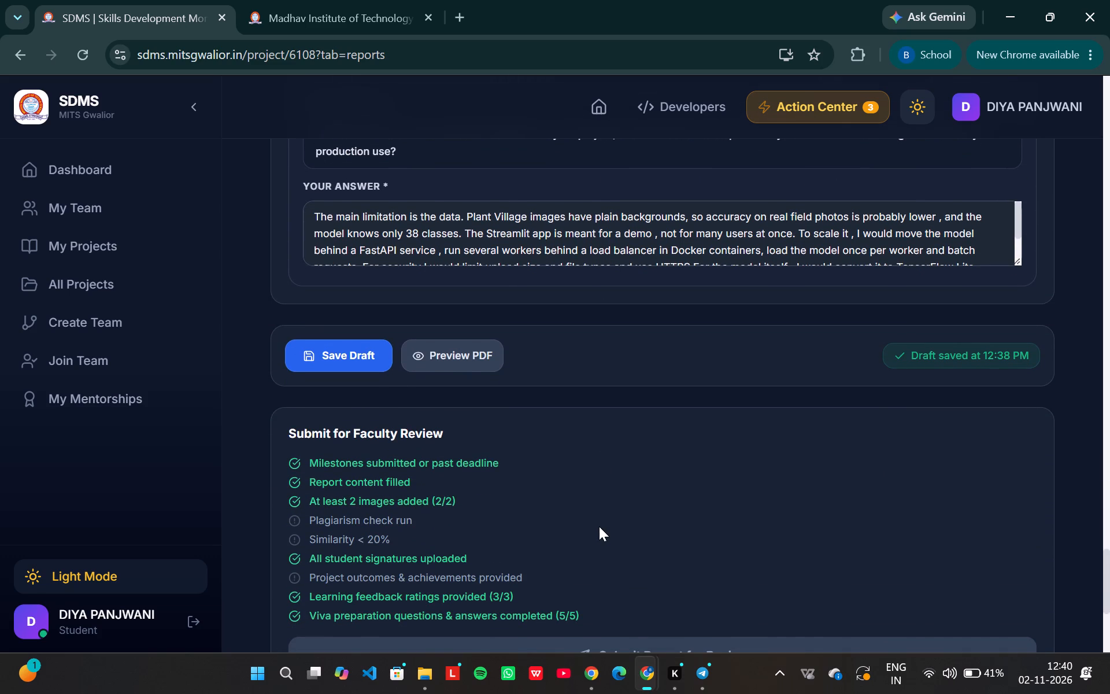
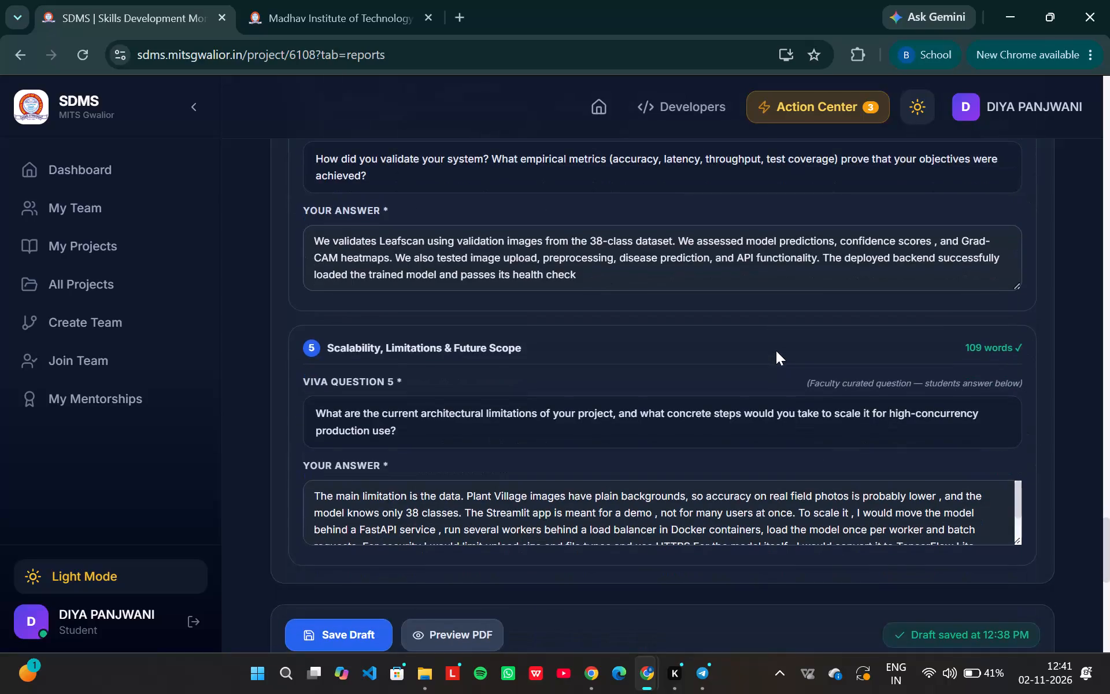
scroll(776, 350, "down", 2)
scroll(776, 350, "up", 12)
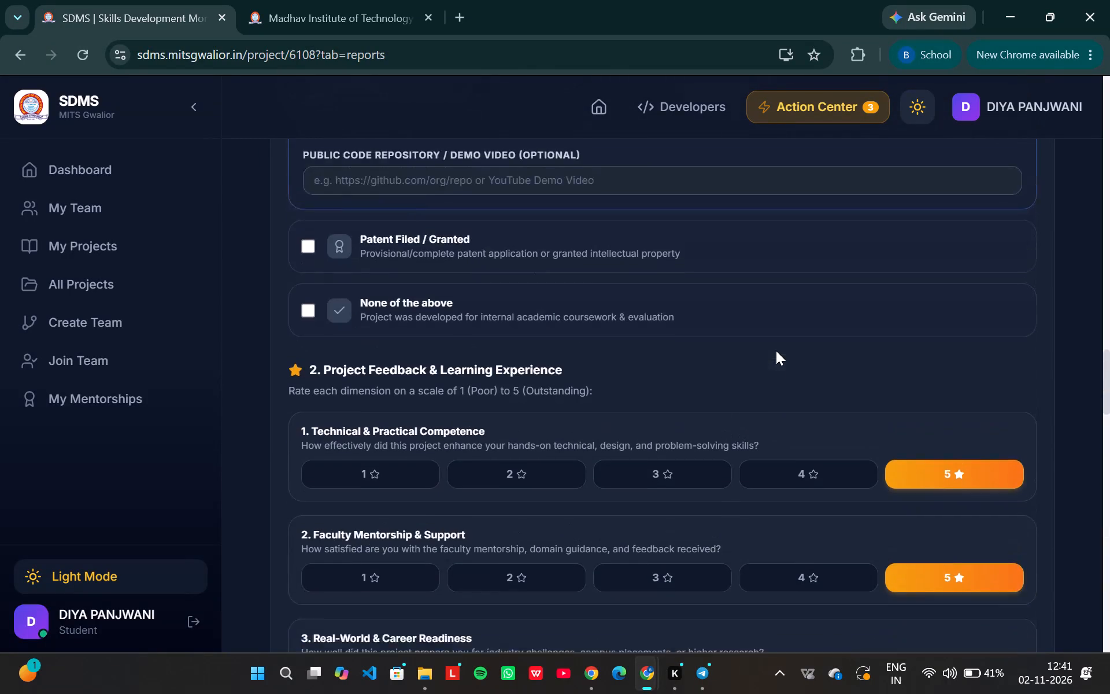
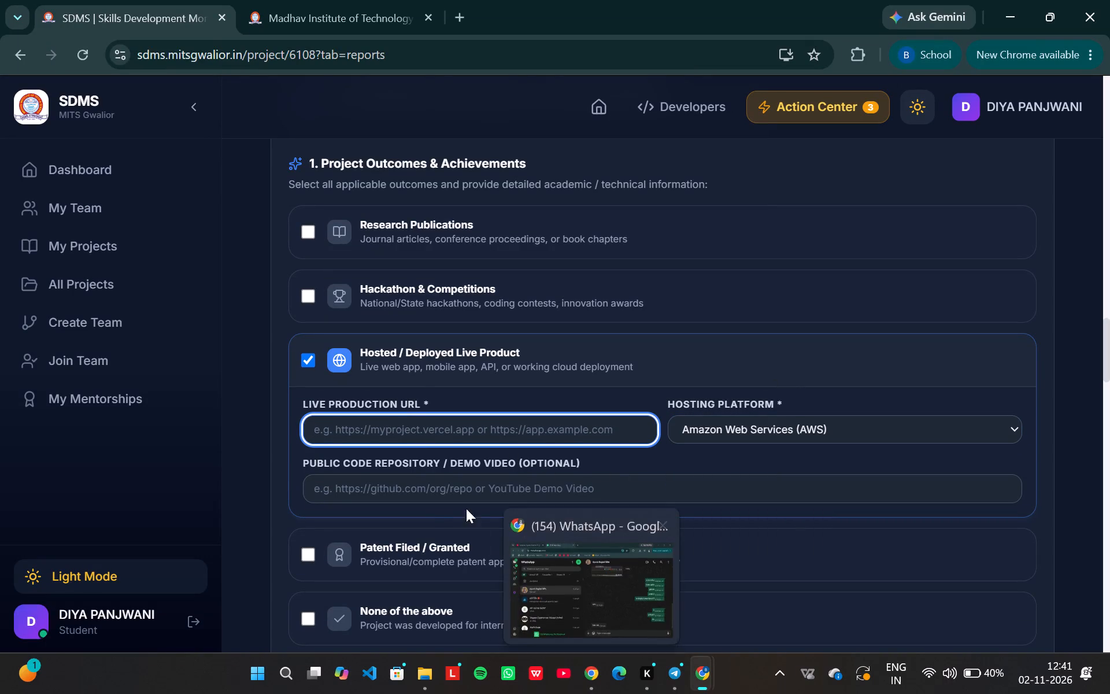
key("super+v")
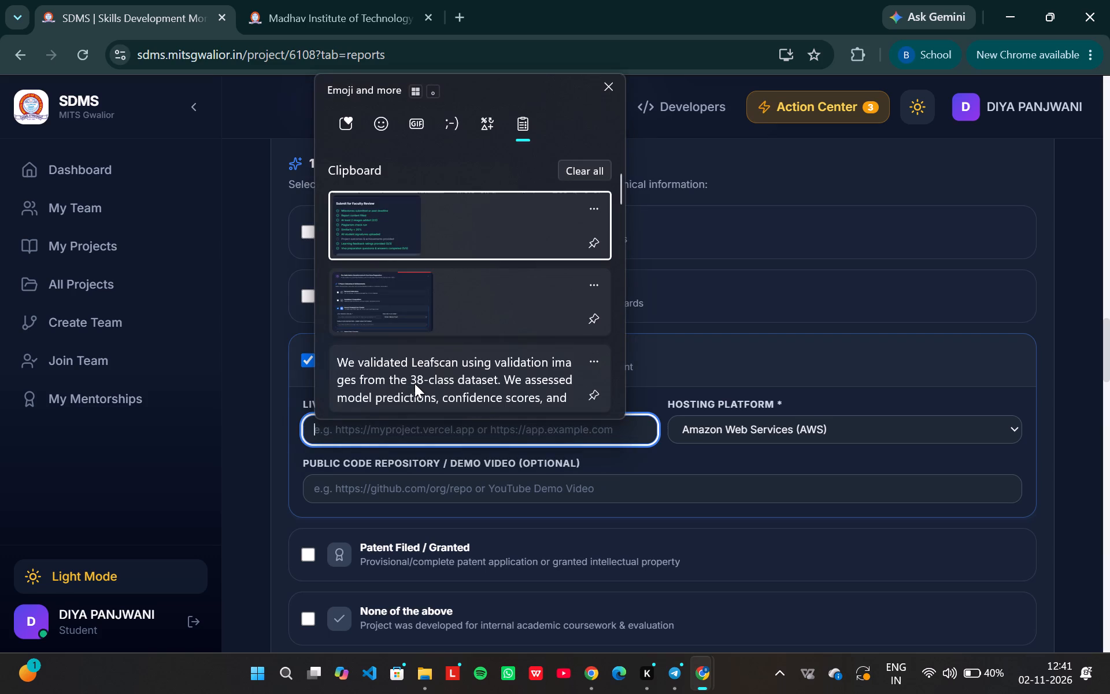
scroll(415, 383, "down", 2)
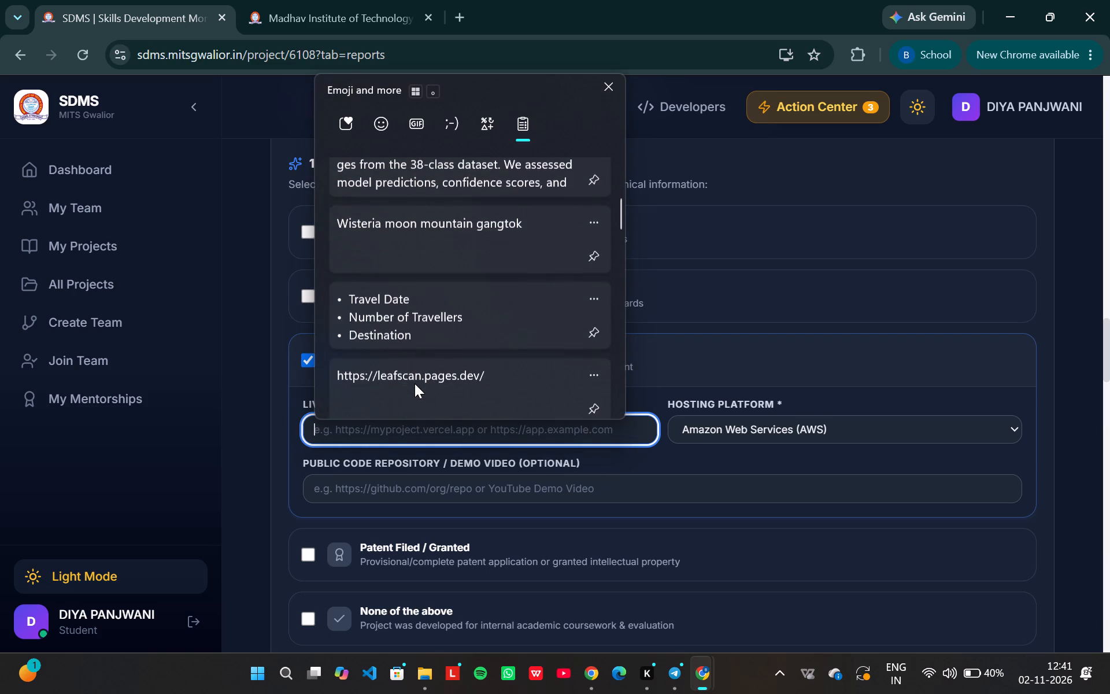
scroll(415, 383, "down", 2)
left_click(501, 296)
key("ctrl+v")
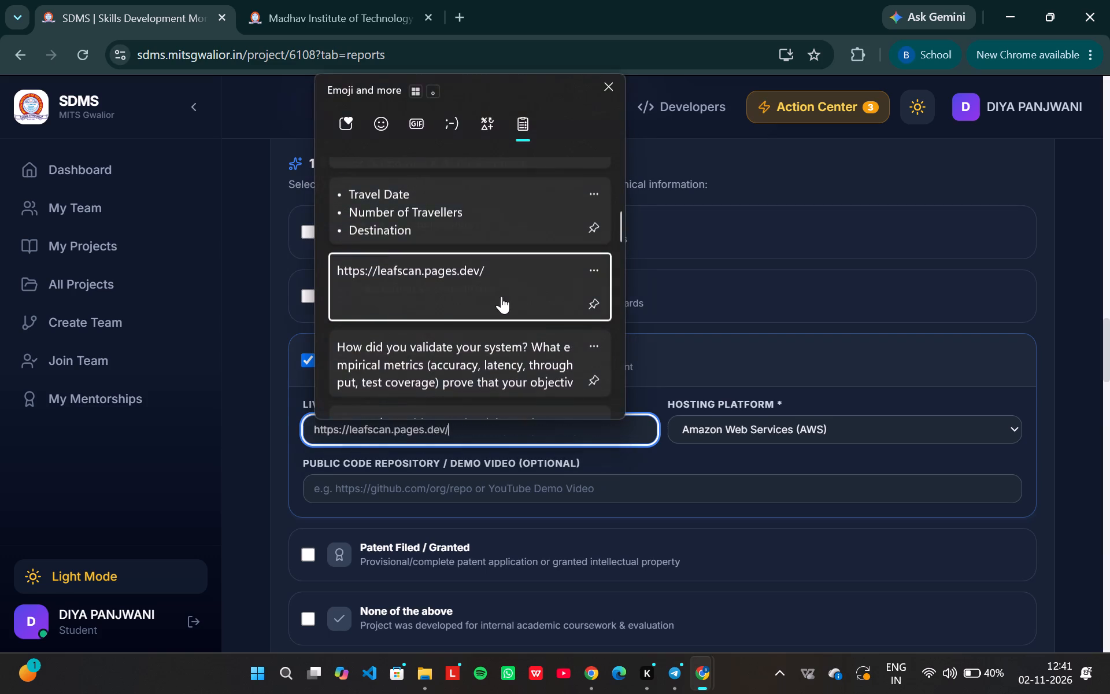
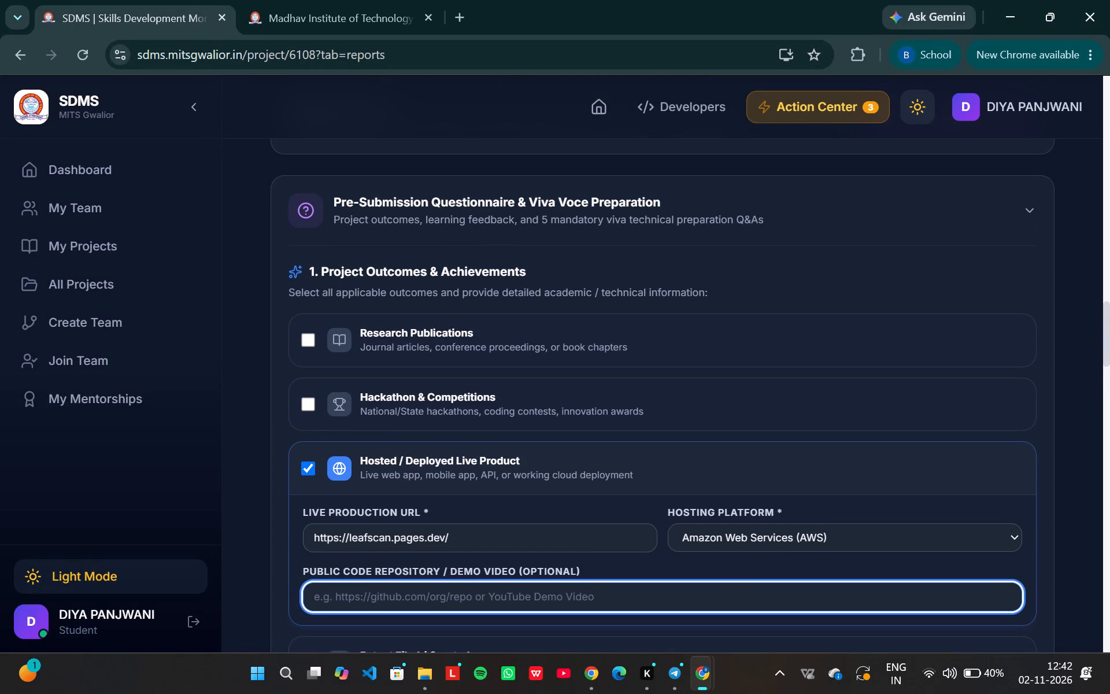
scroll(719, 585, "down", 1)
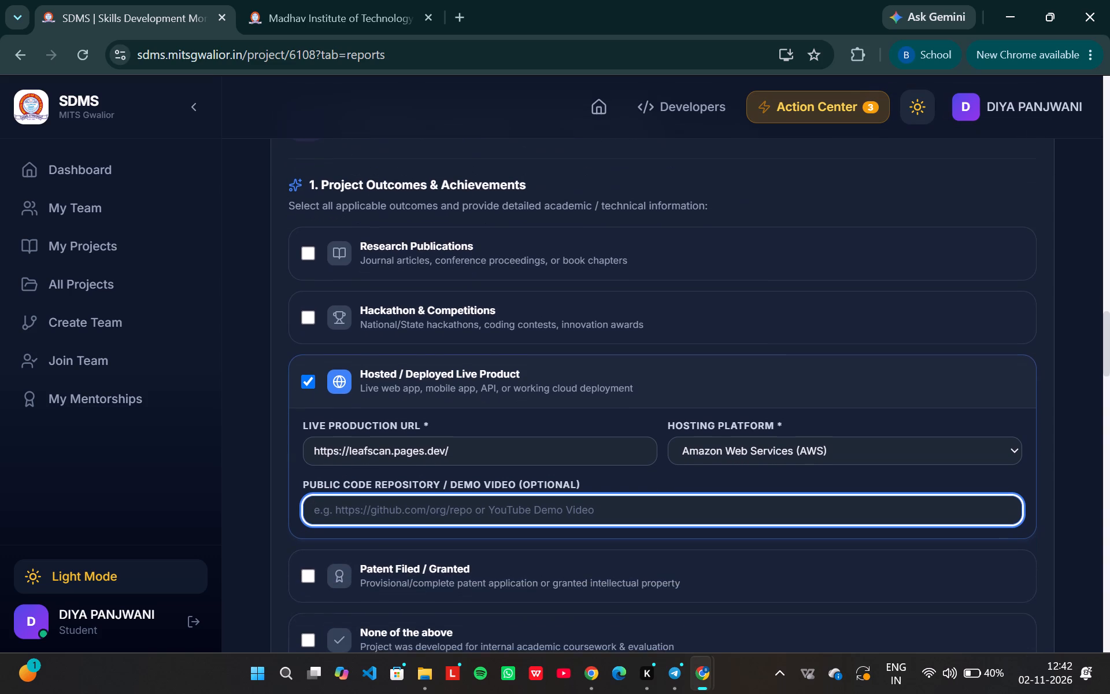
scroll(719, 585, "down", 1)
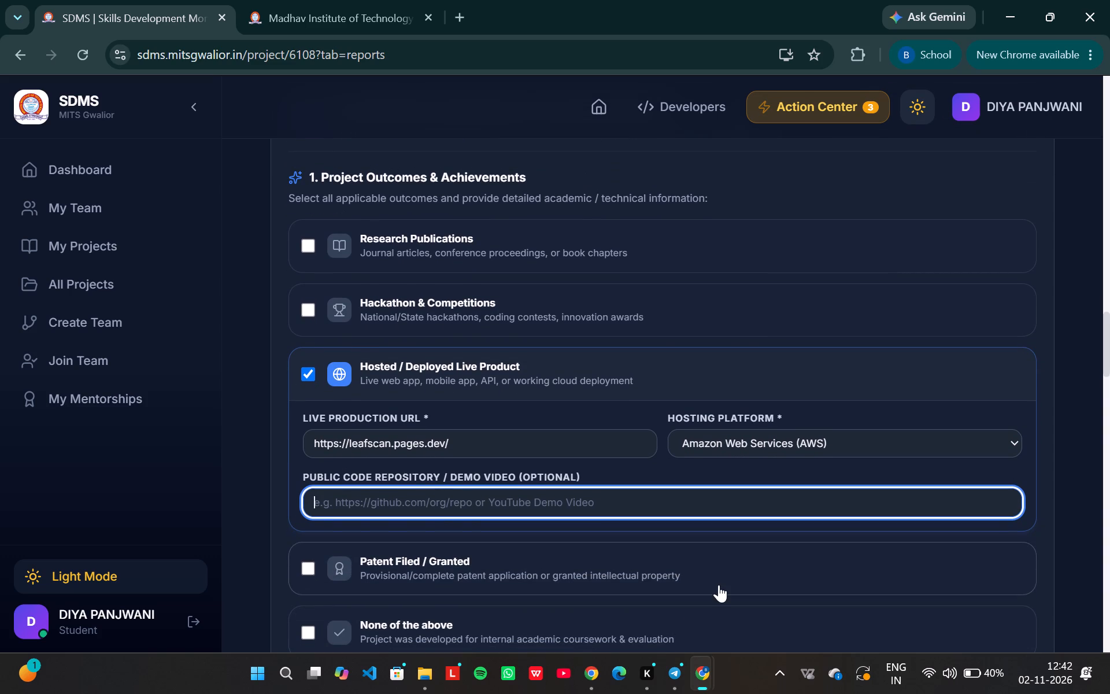
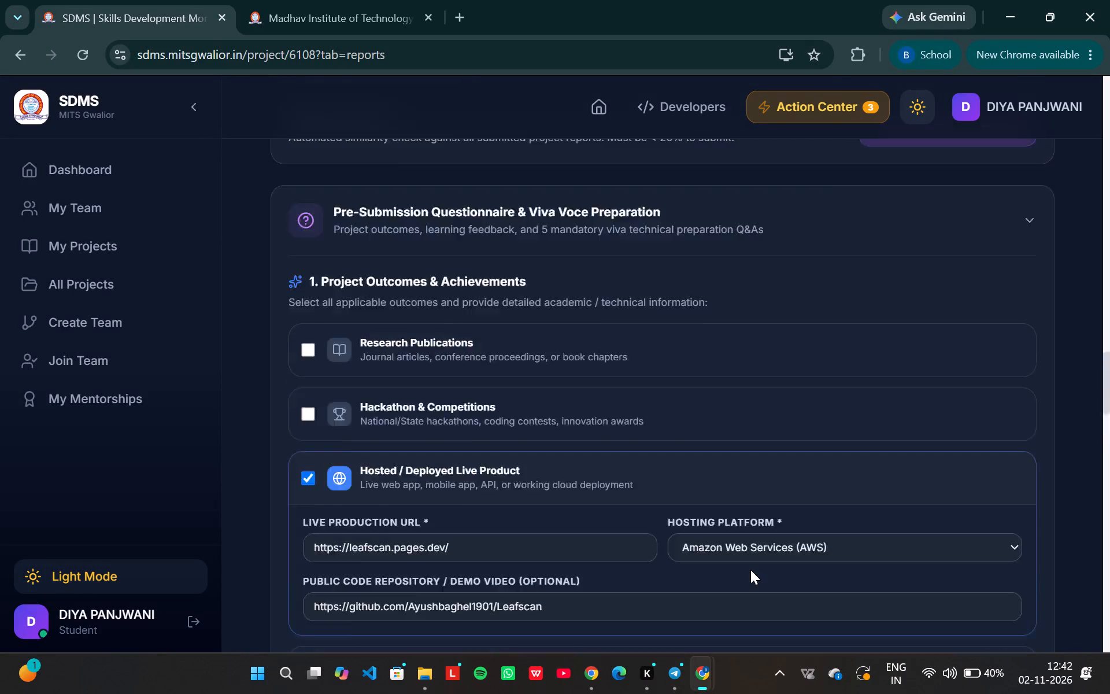
Run the plagiarism check on the project report.
scroll(750, 570, "down", 3)
scroll(750, 570, "right", 1)
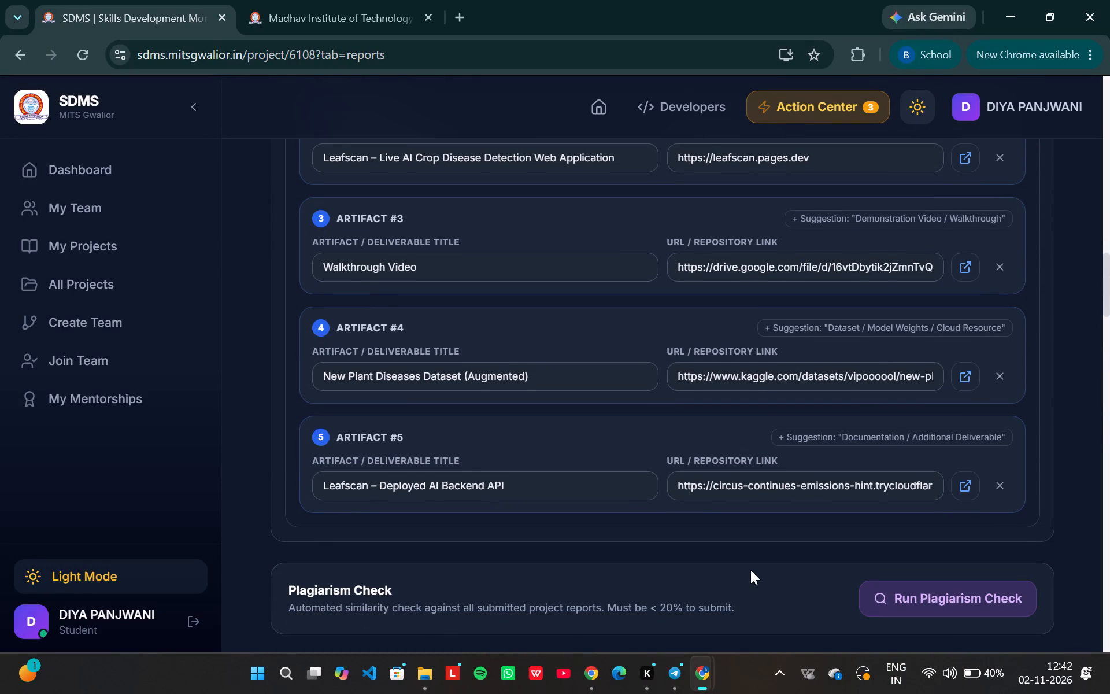
scroll(750, 570, "right", 1)
left_click(952, 607)
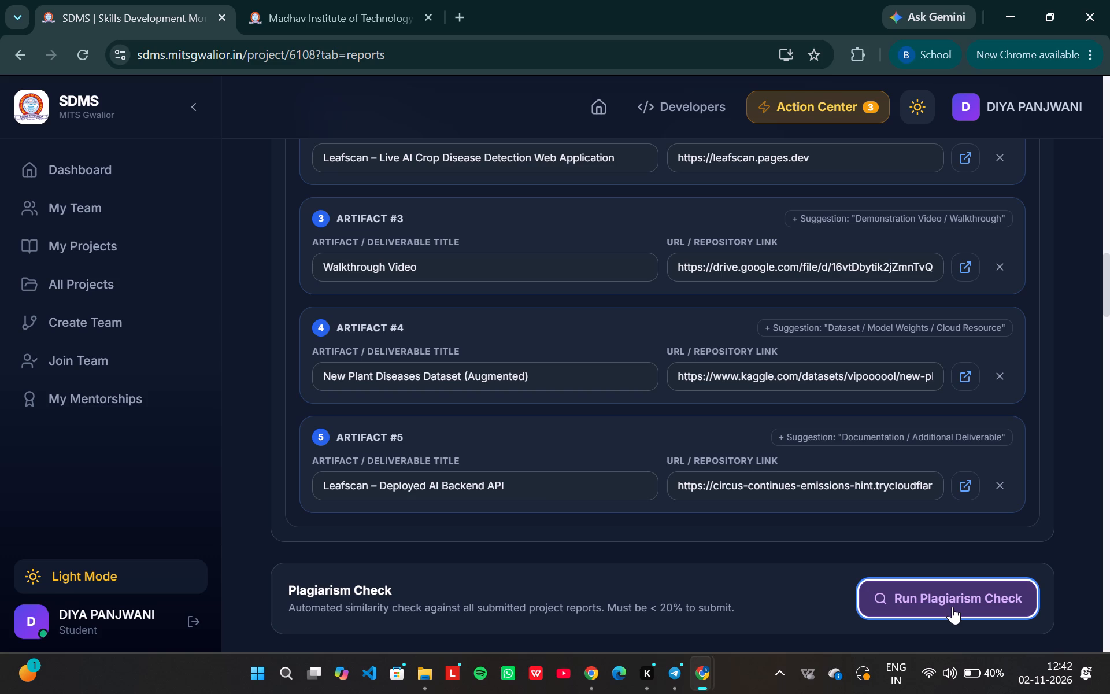
scroll(746, 558, "down", 2)
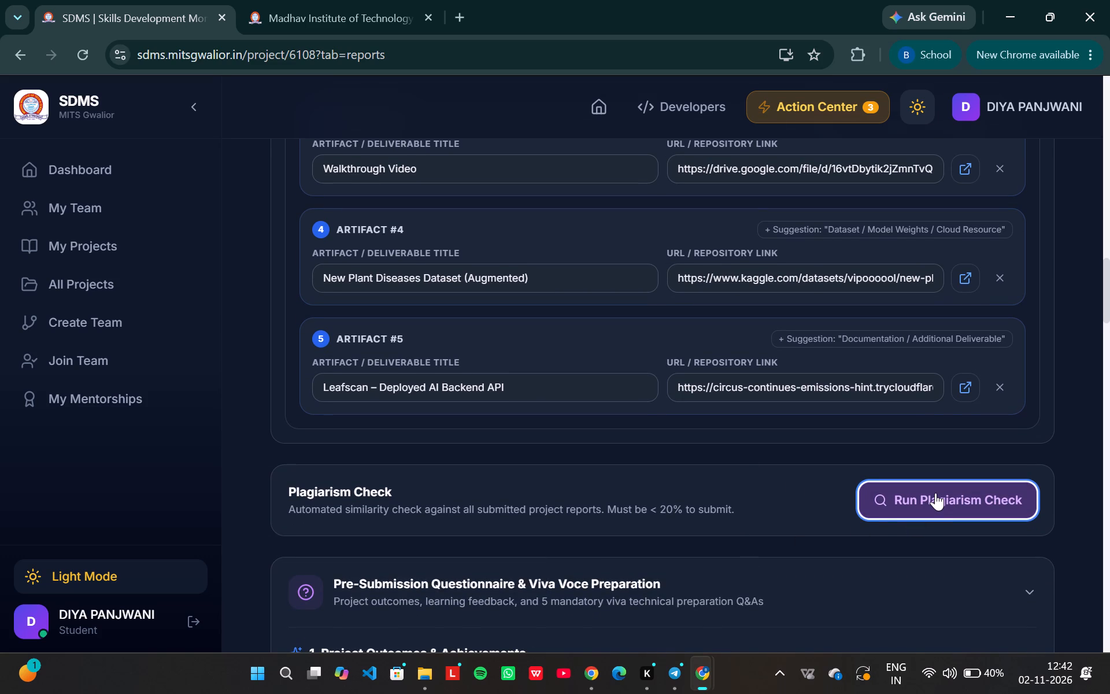
left_click(935, 493)
Examine the draft-saving status, the faculty review checklist and the plagiarism check's progress.
scroll(935, 493, "down", 8)
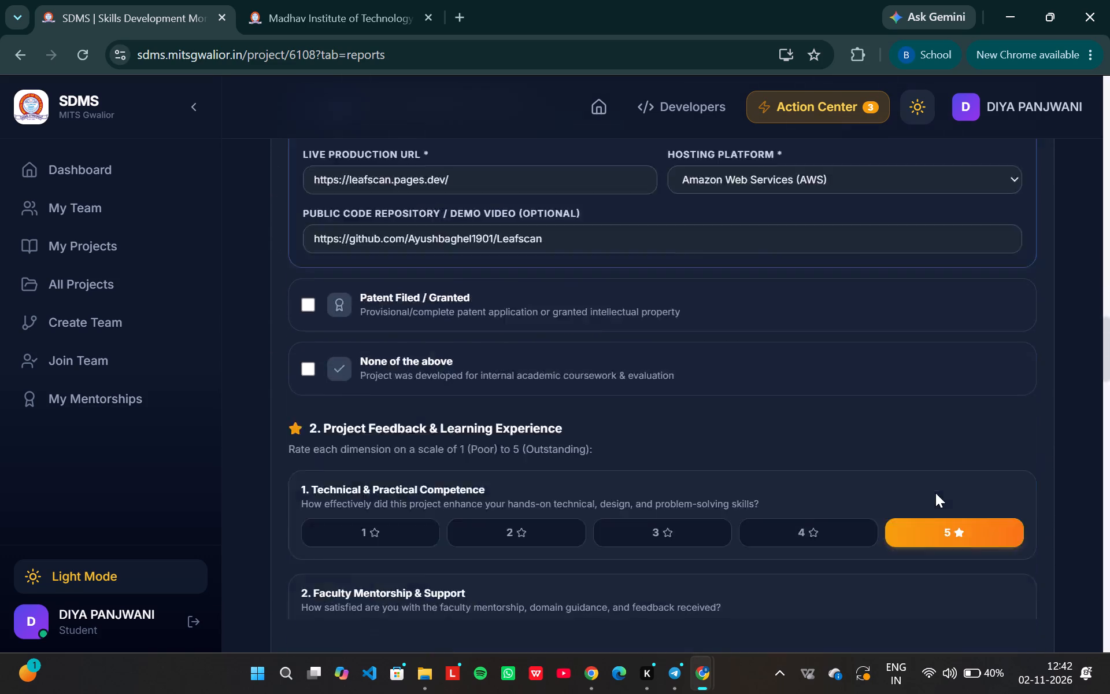
scroll(935, 493, "down", 6)
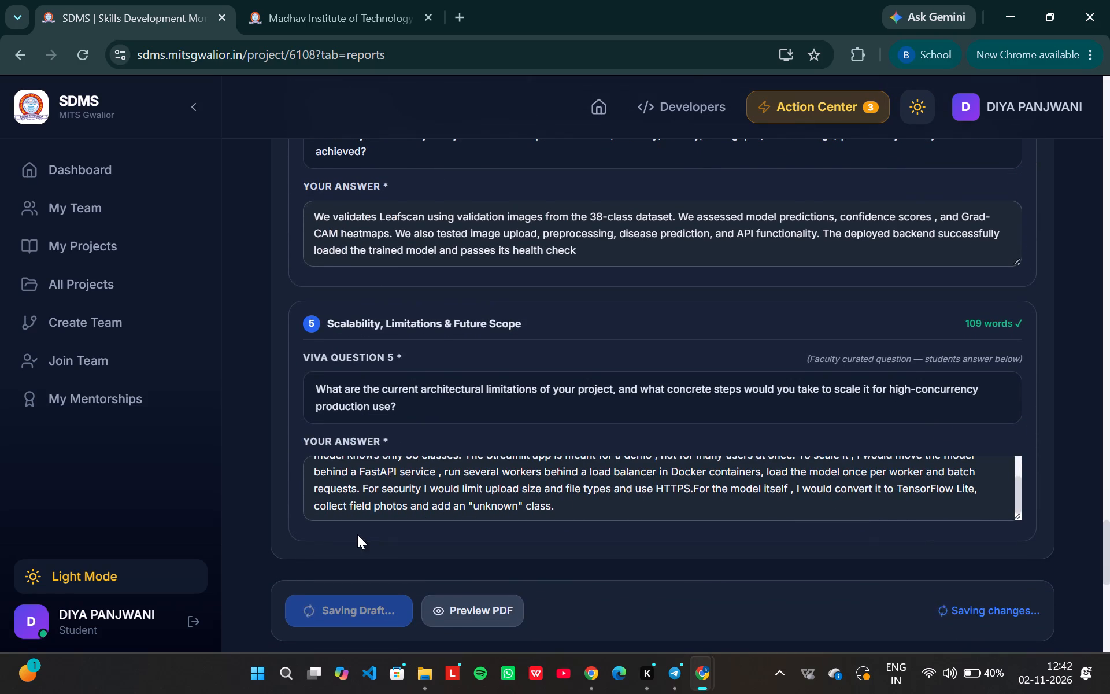
scroll(356, 538, "down", 2)
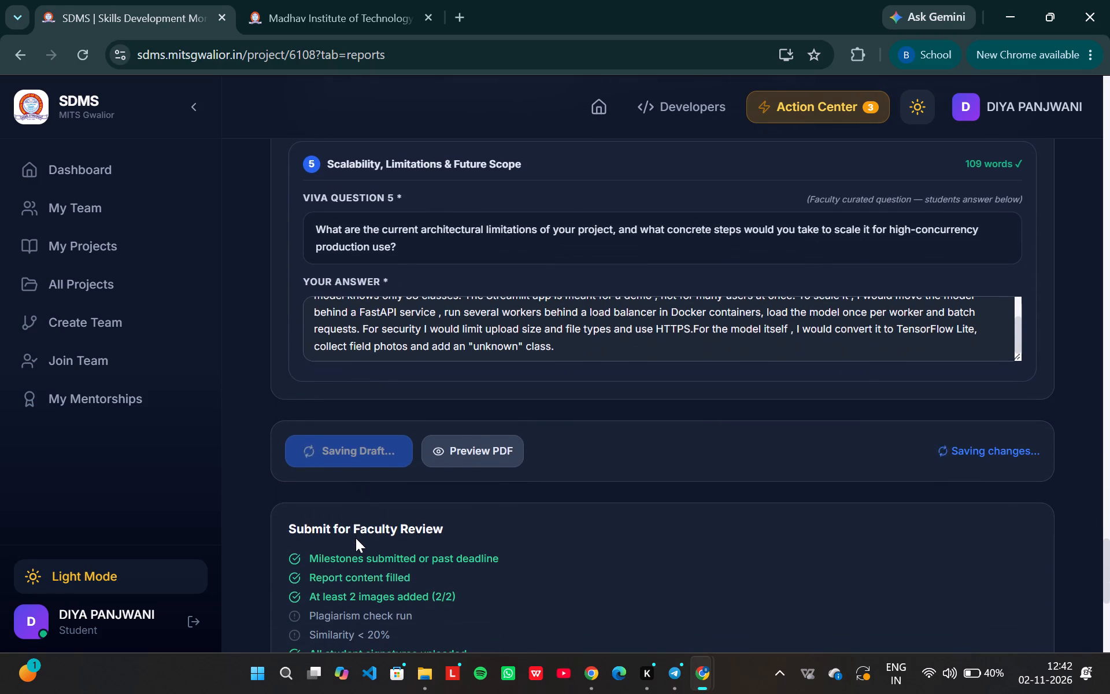
scroll(356, 538, "down", 2)
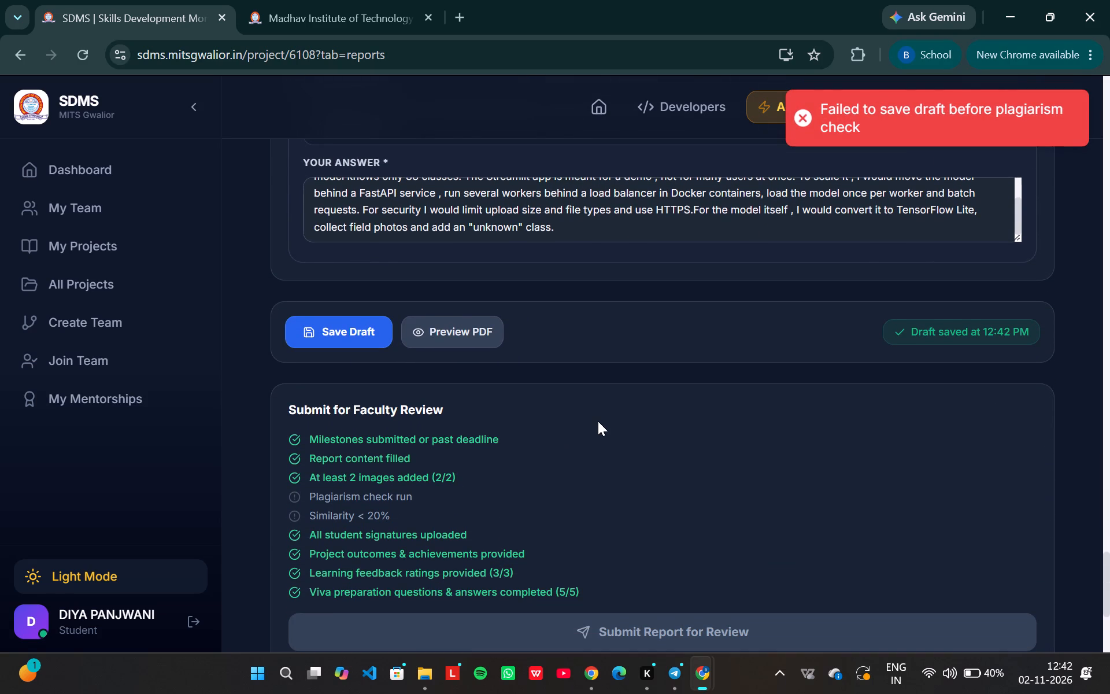
scroll(598, 421, "up", 10)
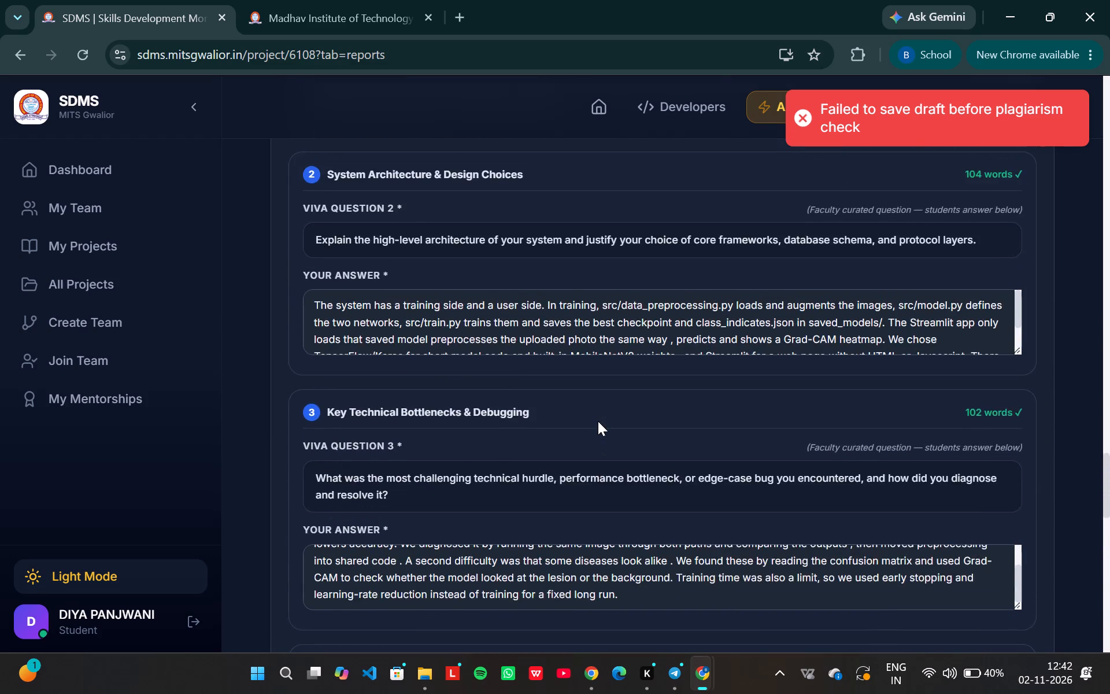
scroll(598, 421, "up", 3)
scroll(761, 397, "up", 4)
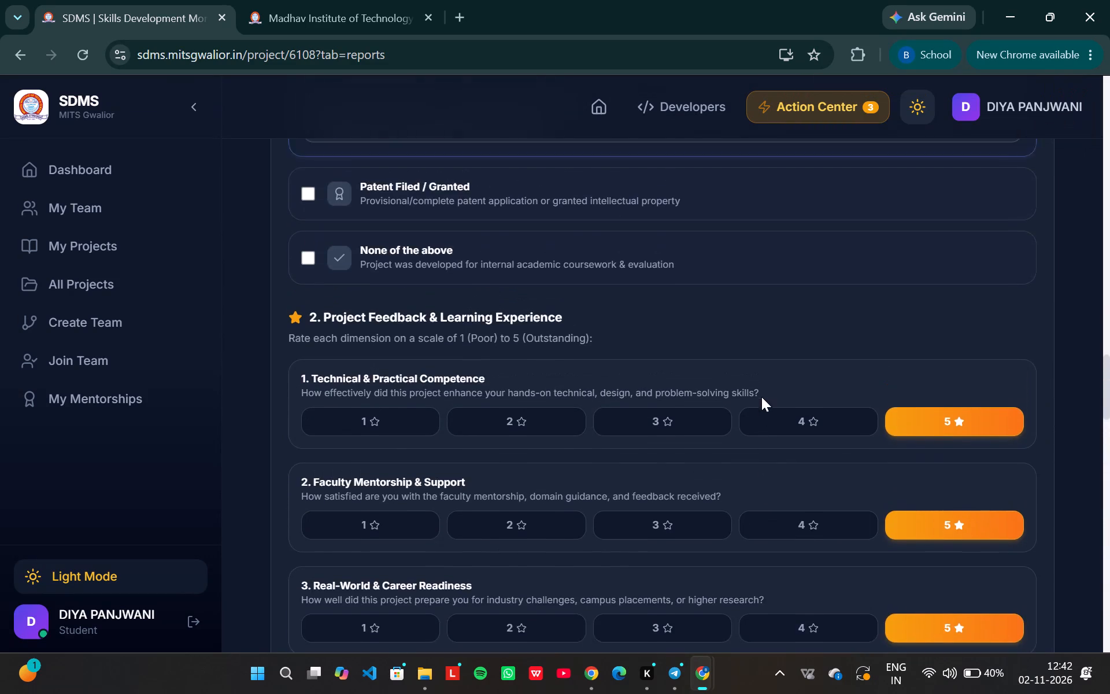
scroll(761, 397, "up", 8)
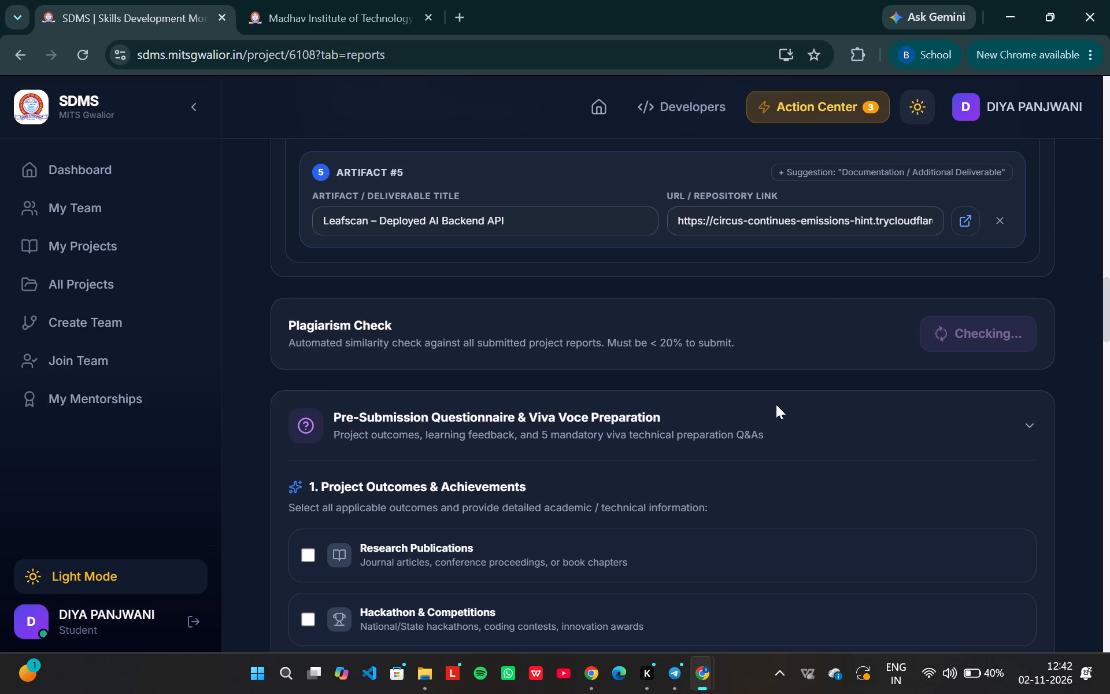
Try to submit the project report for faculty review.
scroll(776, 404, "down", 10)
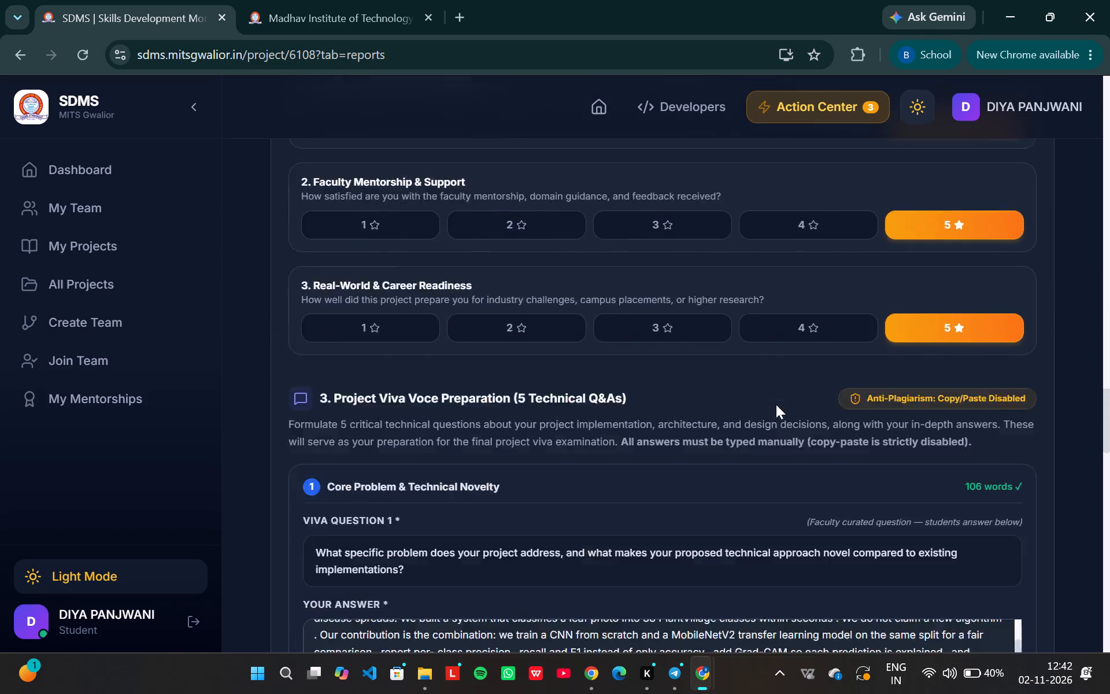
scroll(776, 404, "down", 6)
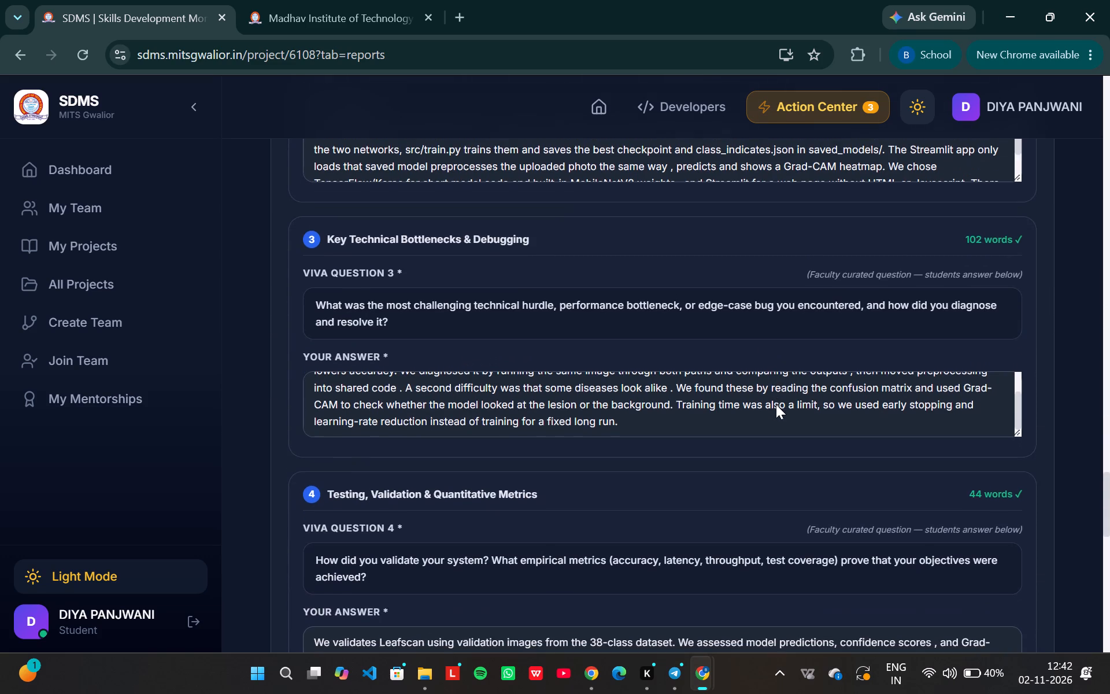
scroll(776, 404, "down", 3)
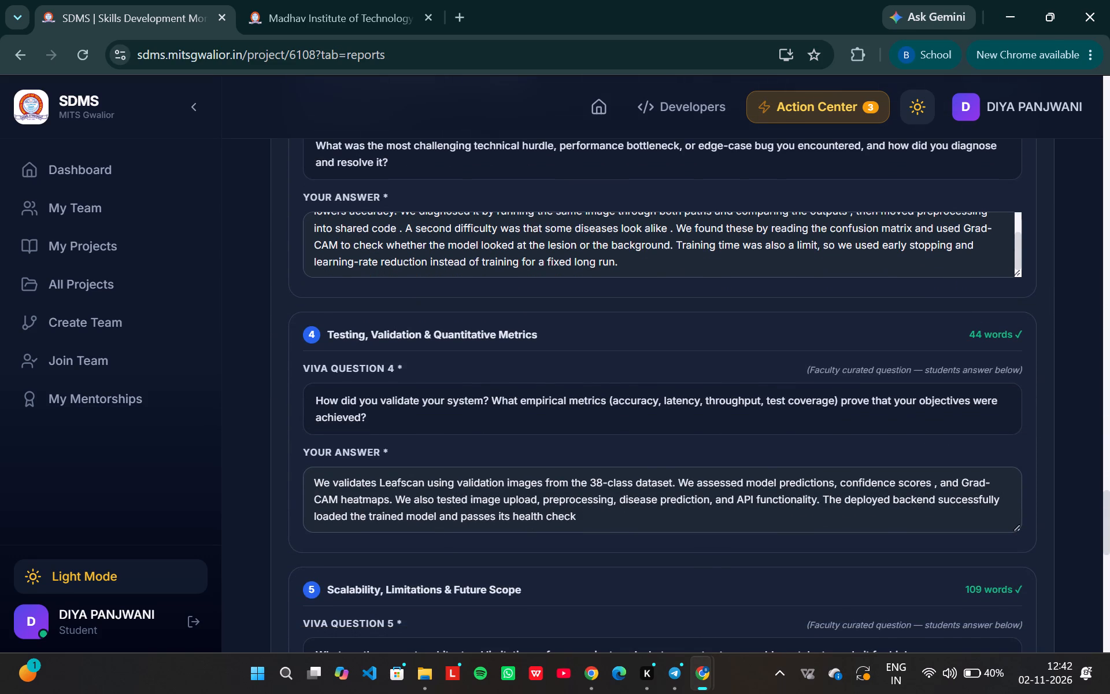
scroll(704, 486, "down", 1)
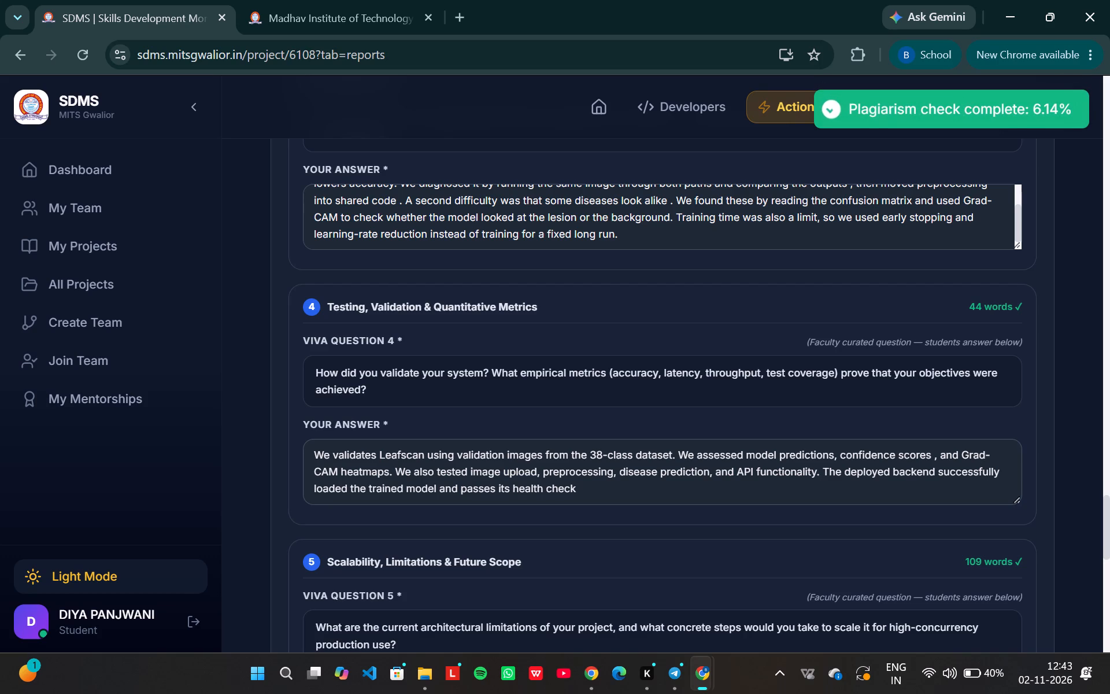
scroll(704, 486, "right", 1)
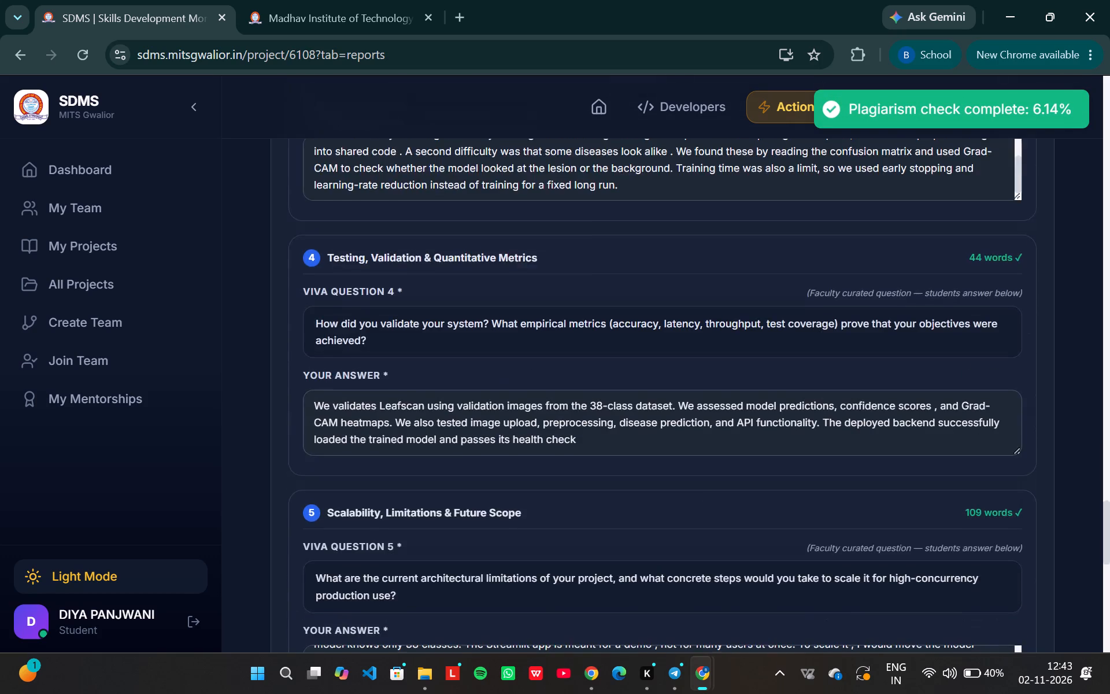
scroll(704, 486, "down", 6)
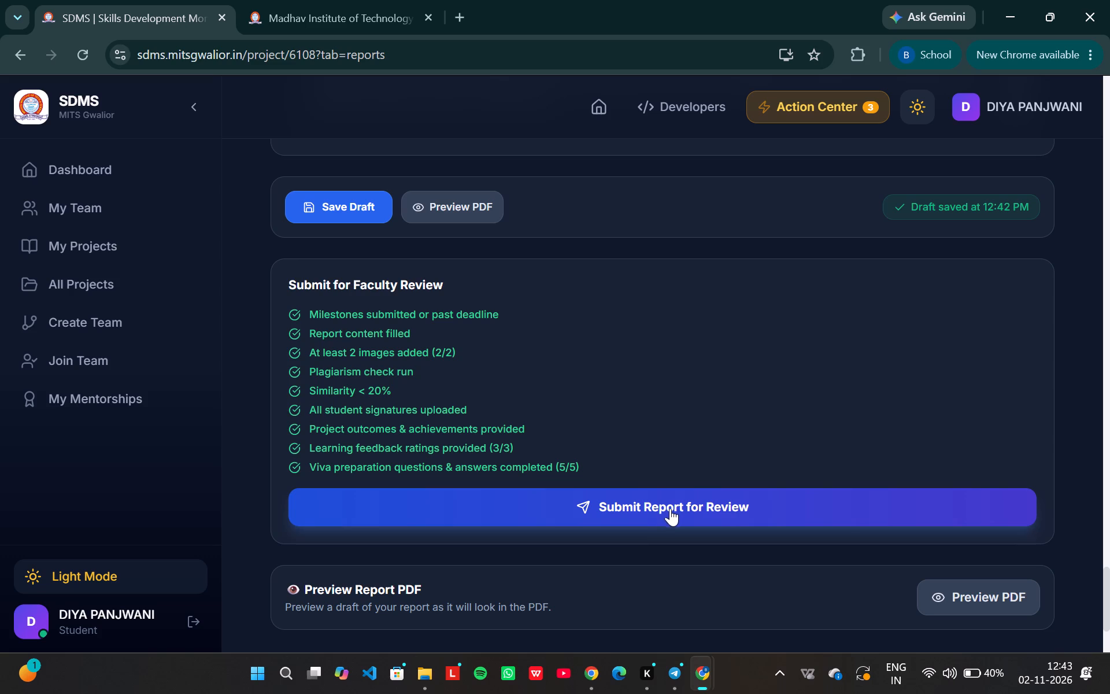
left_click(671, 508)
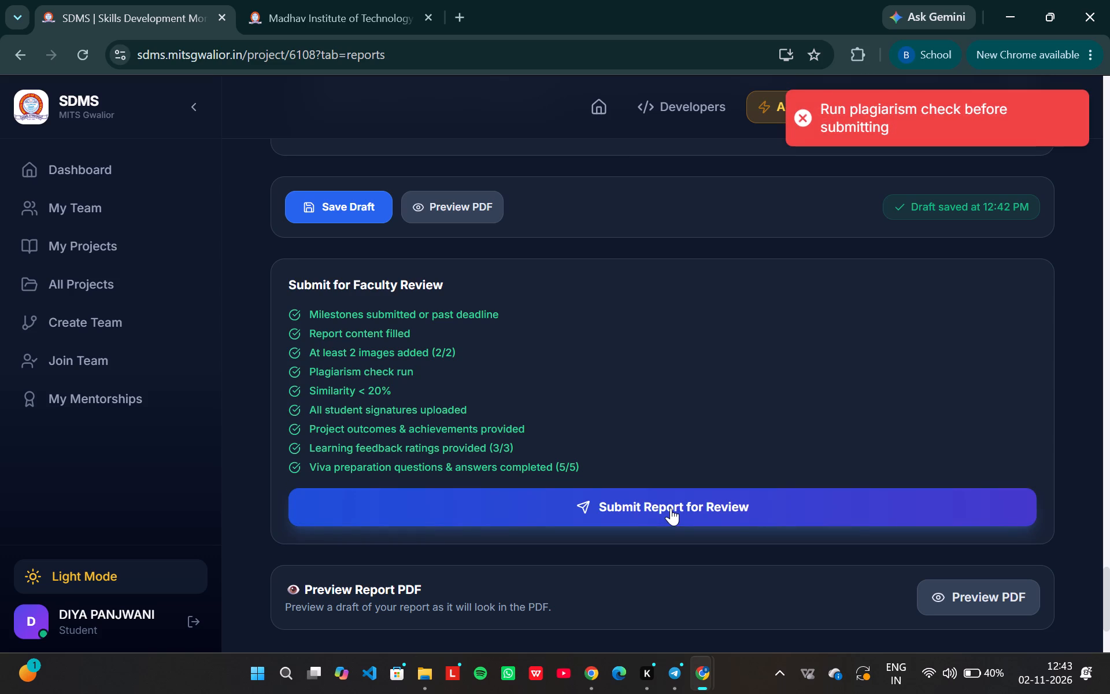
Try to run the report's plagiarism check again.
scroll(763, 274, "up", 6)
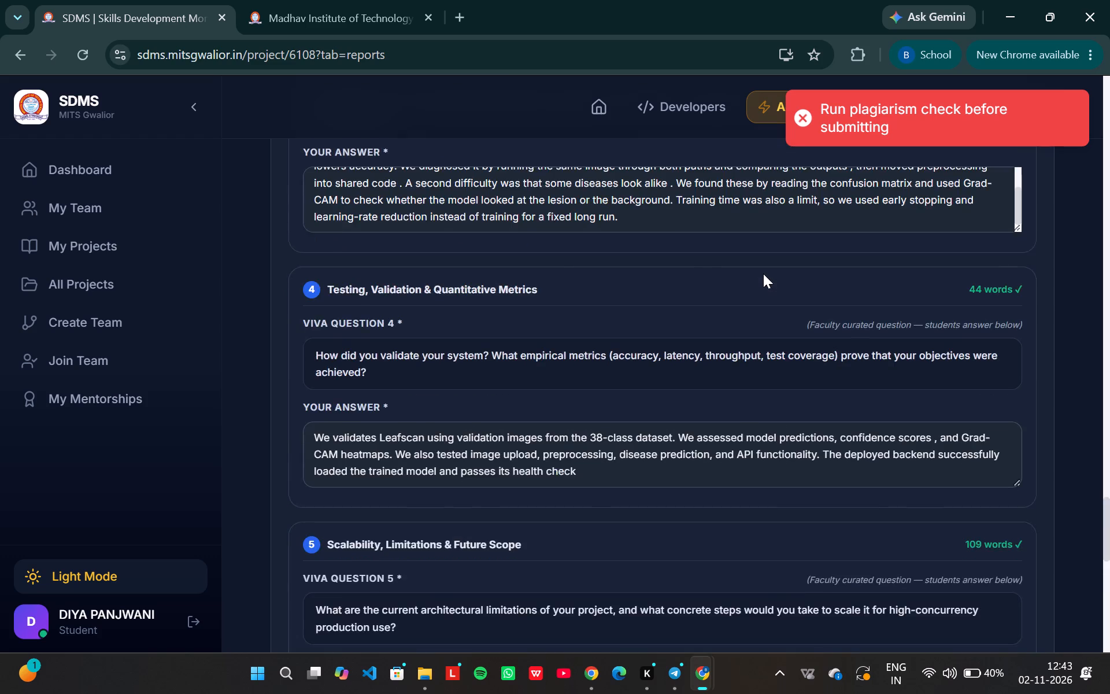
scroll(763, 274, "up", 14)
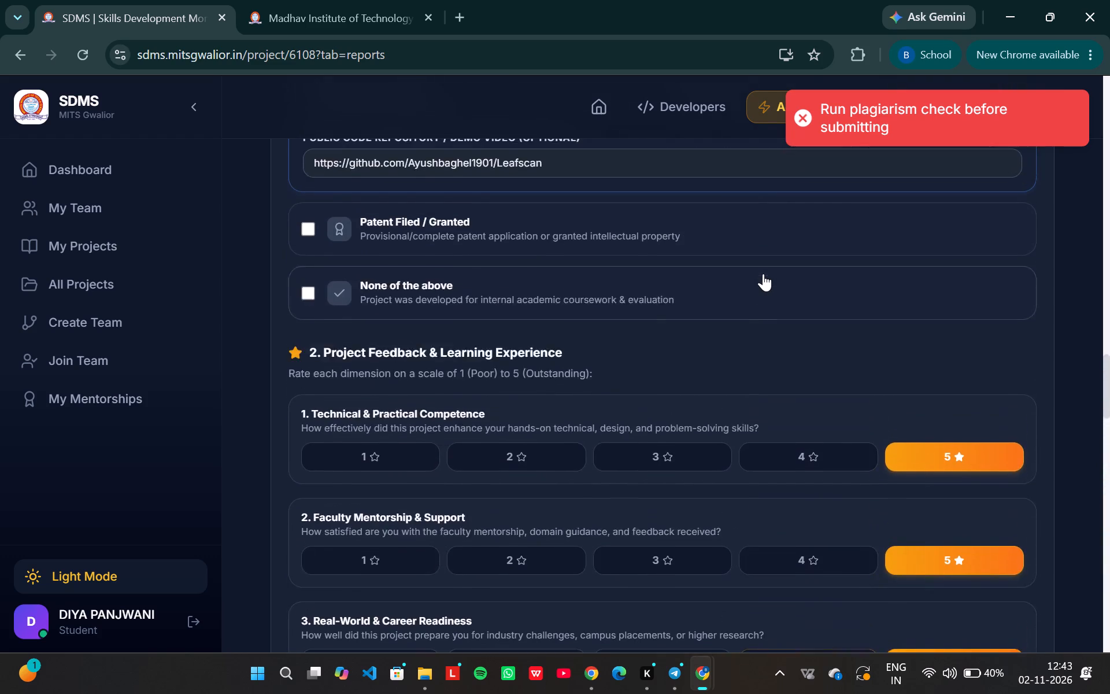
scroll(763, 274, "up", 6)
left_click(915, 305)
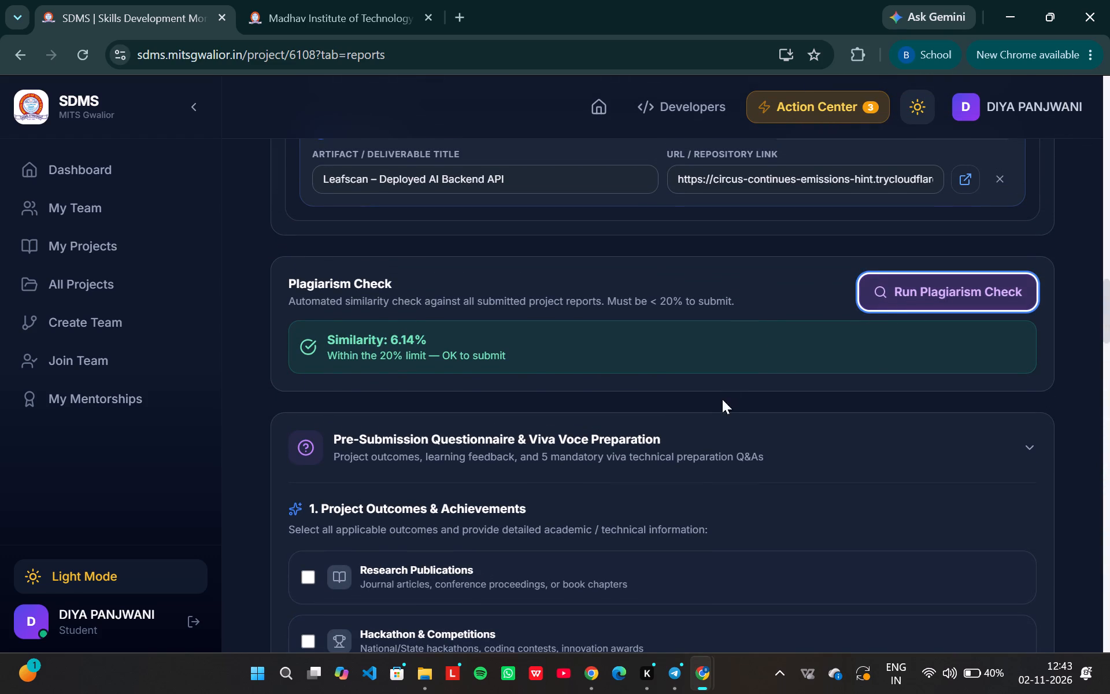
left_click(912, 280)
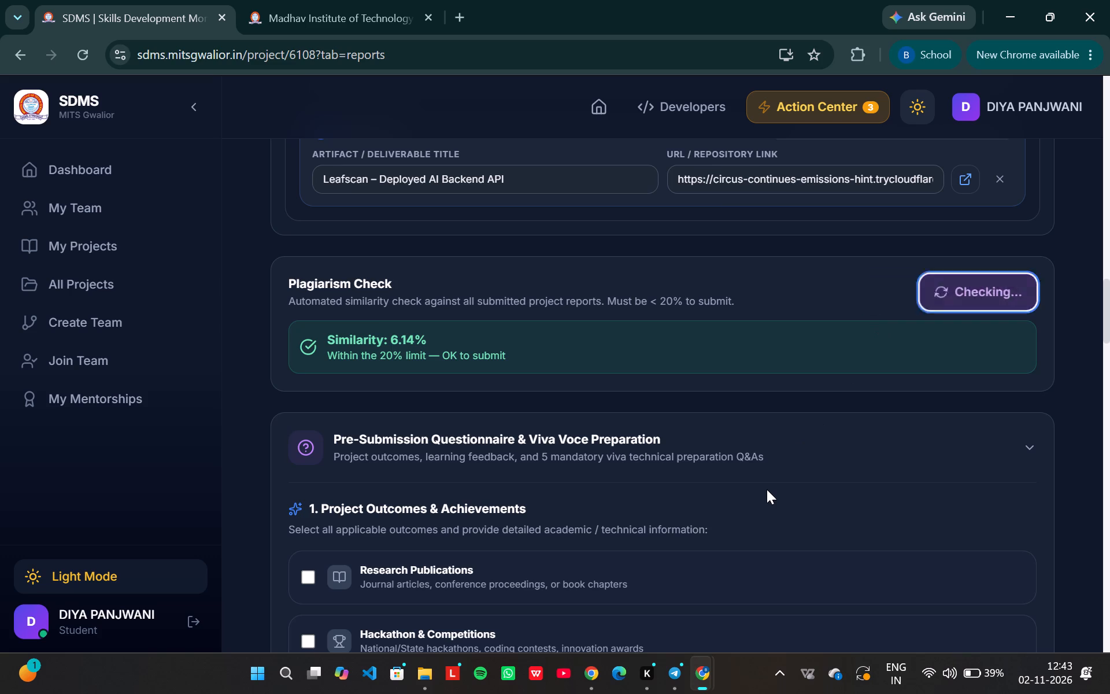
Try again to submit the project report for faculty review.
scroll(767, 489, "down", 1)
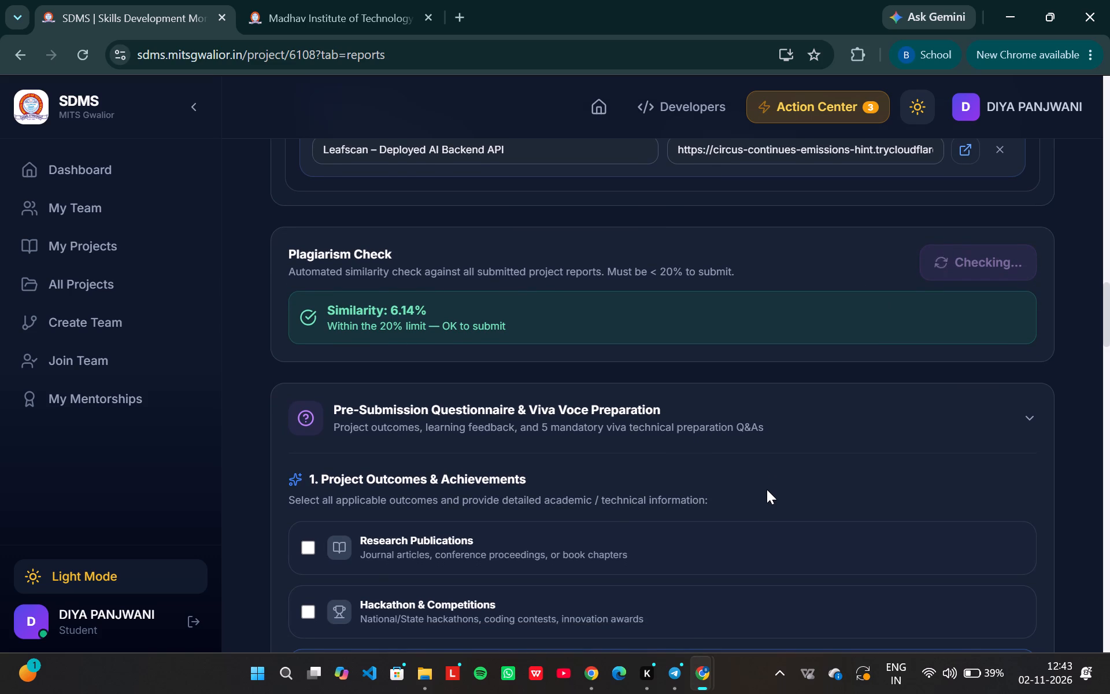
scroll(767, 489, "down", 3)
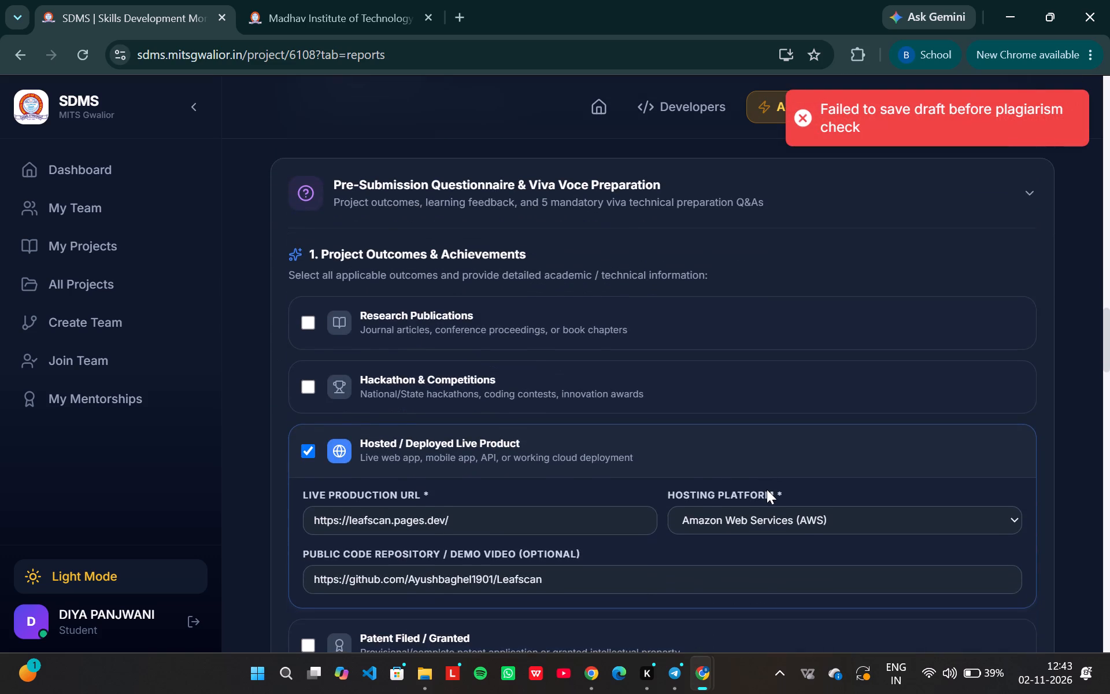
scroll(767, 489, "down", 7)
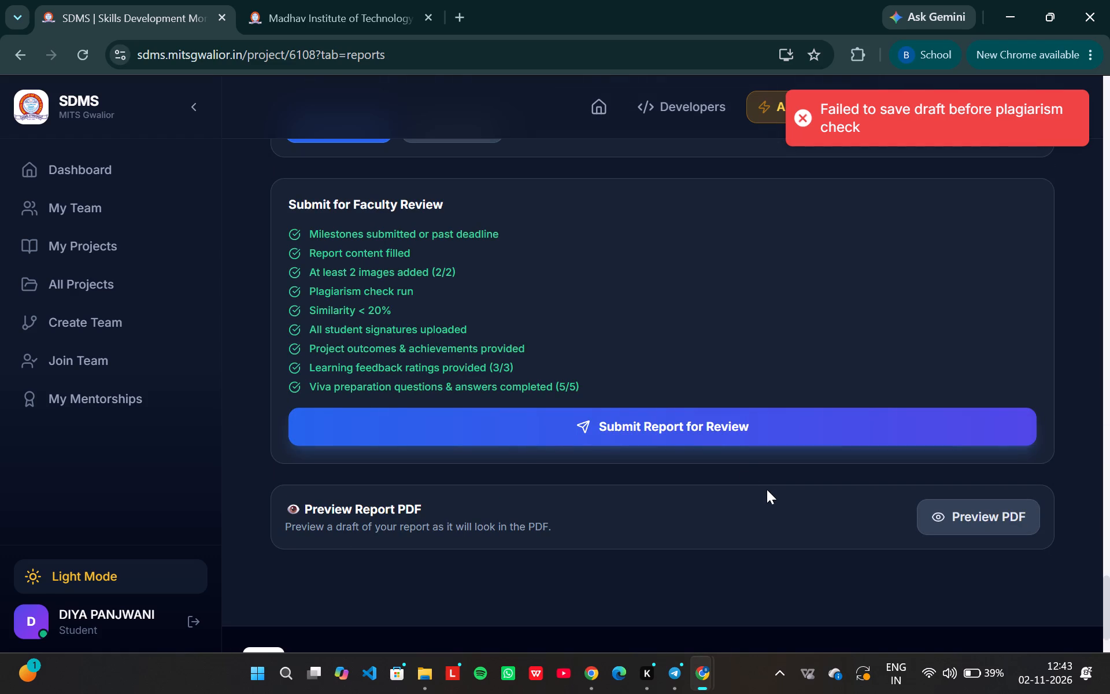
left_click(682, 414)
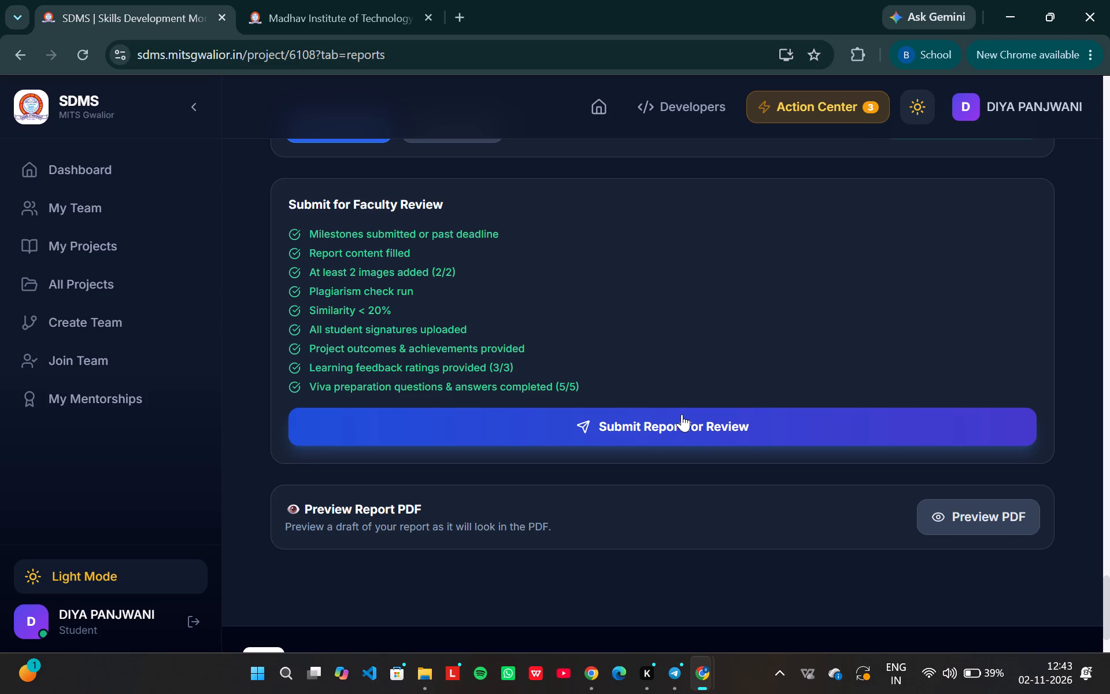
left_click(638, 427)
Rerun the plagiarism check on the project report.
scroll(638, 427, "up", 13)
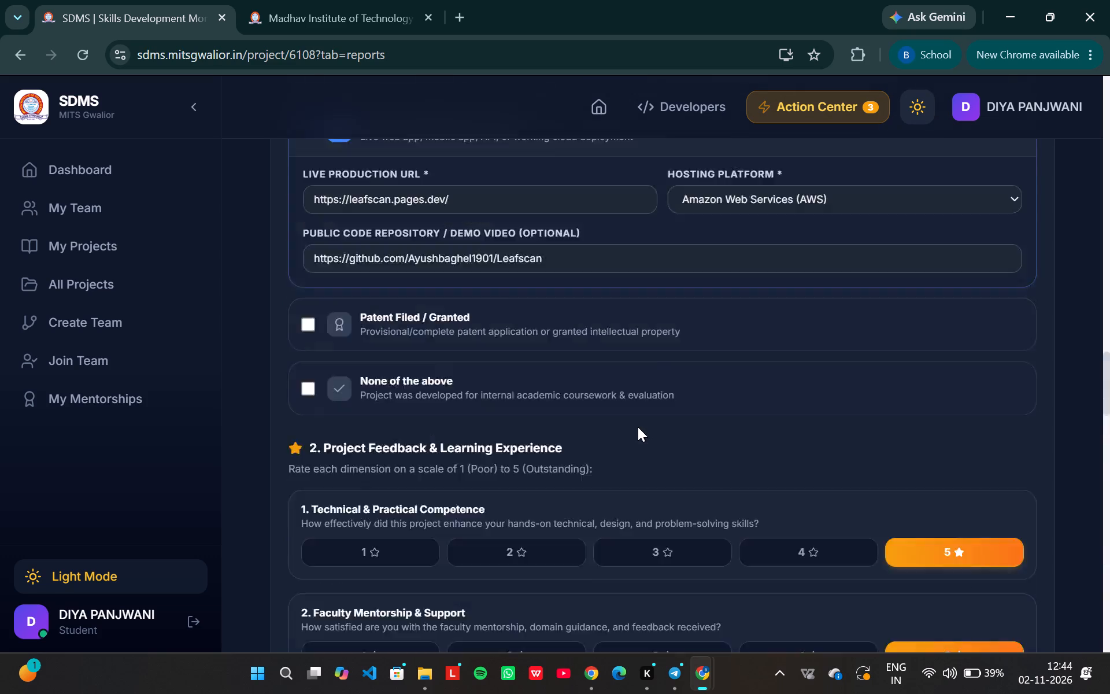
scroll(638, 427, "up", 2)
left_click(941, 490)
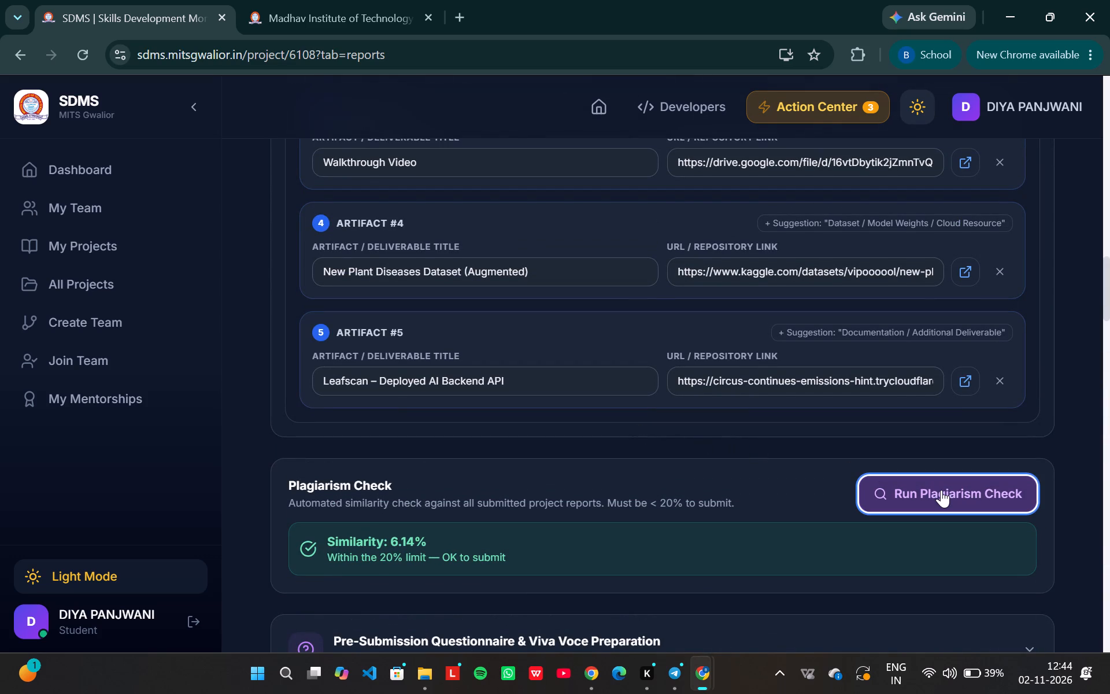
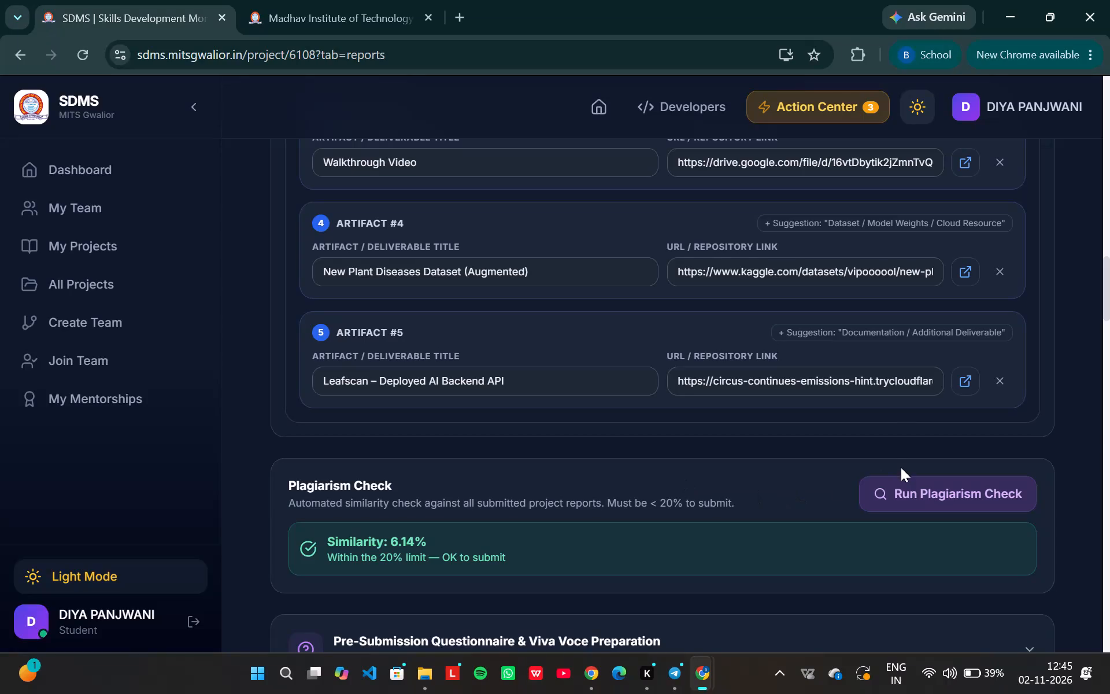
Rerun the plagiarism check on the project report and review the requirements for faculty submission.
left_click(903, 484)
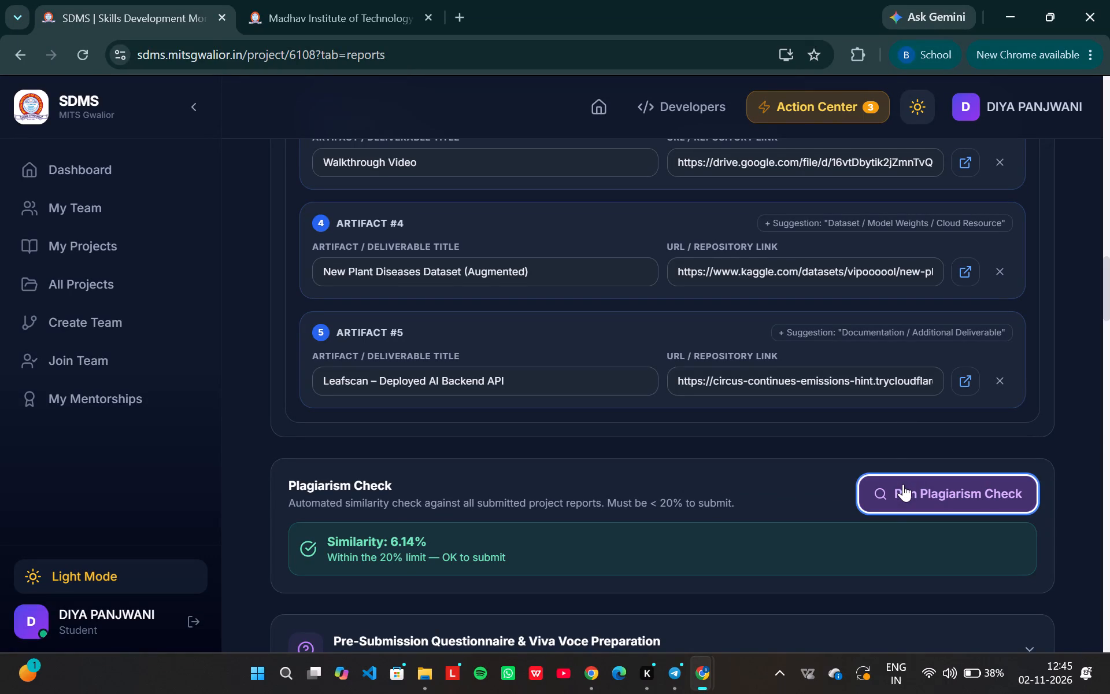
scroll(903, 484, "down", 12)
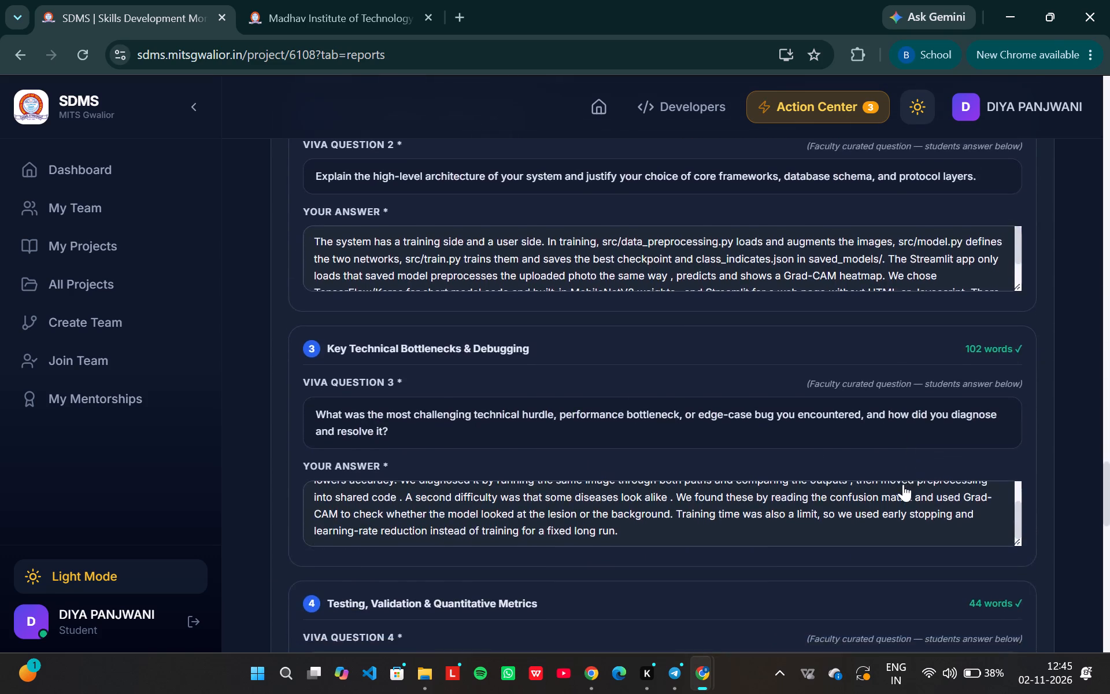
scroll(903, 484, "down", 2)
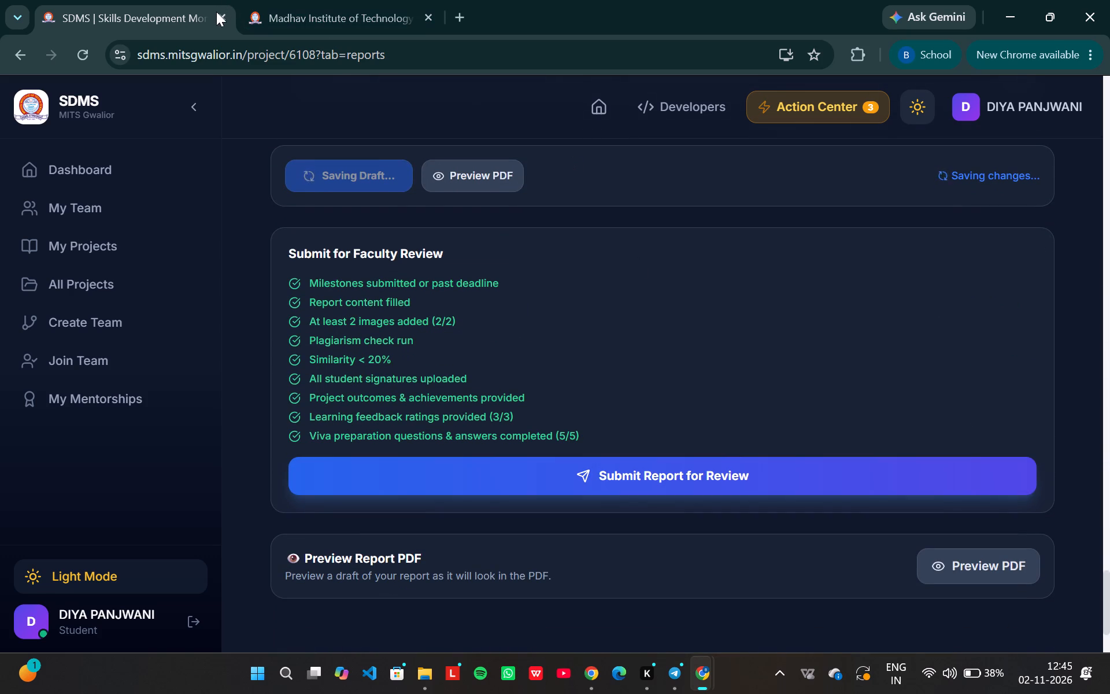
Close the SDMS project report page and dismiss the announcements notice on the institute's IUMS portal.
left_click(221, 13)
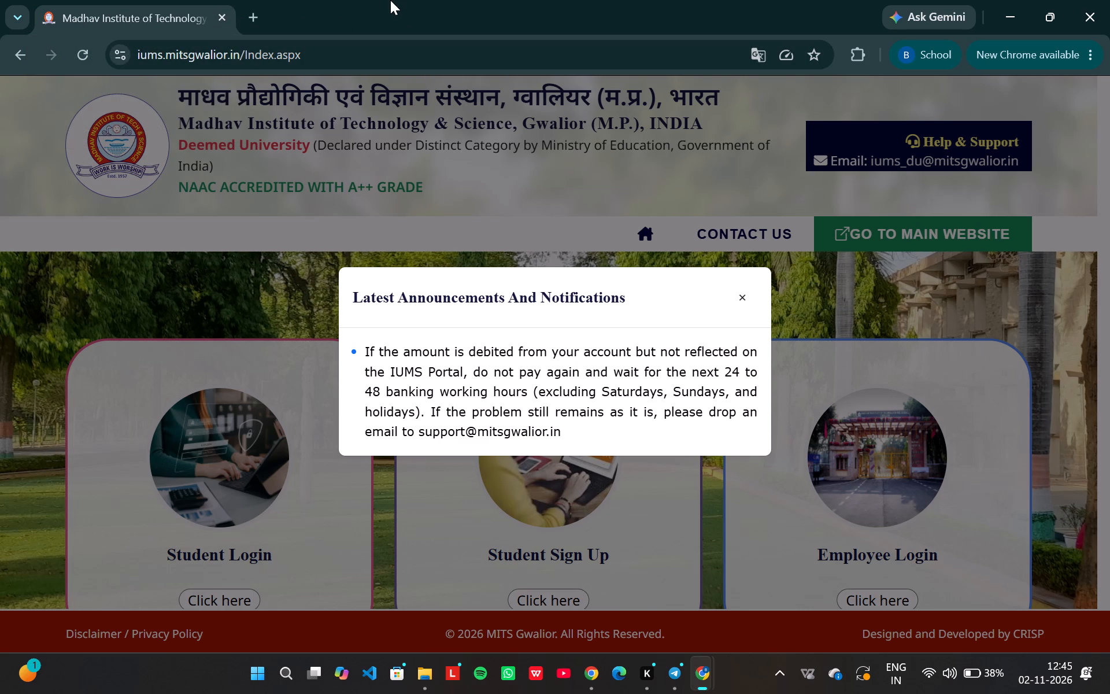
left_click(738, 296)
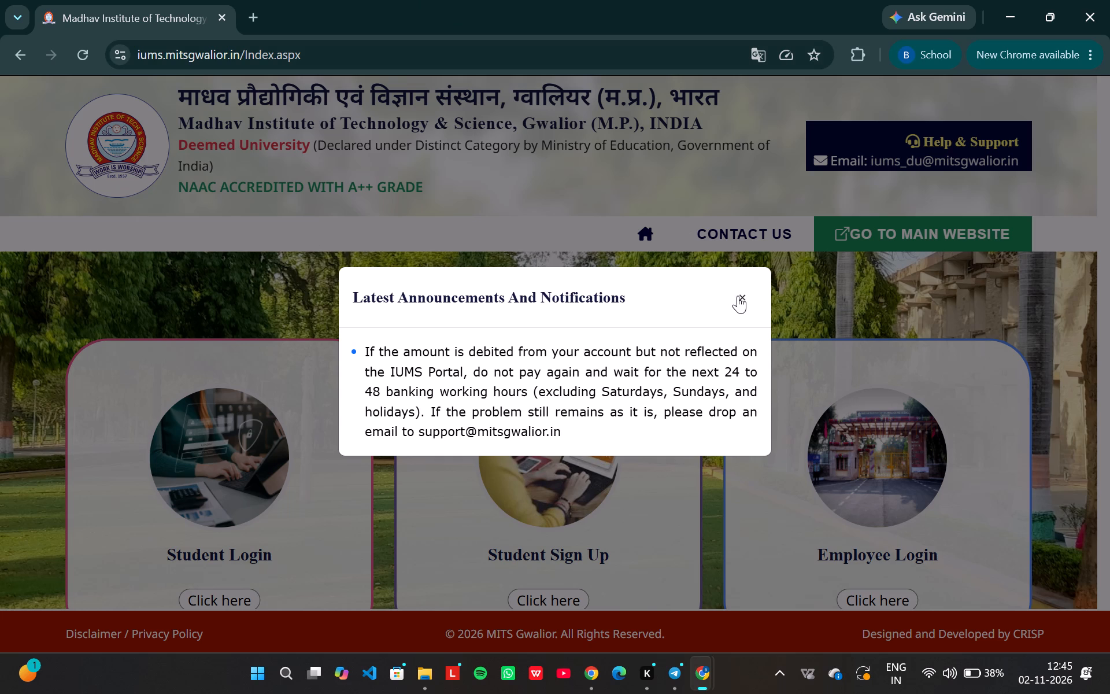